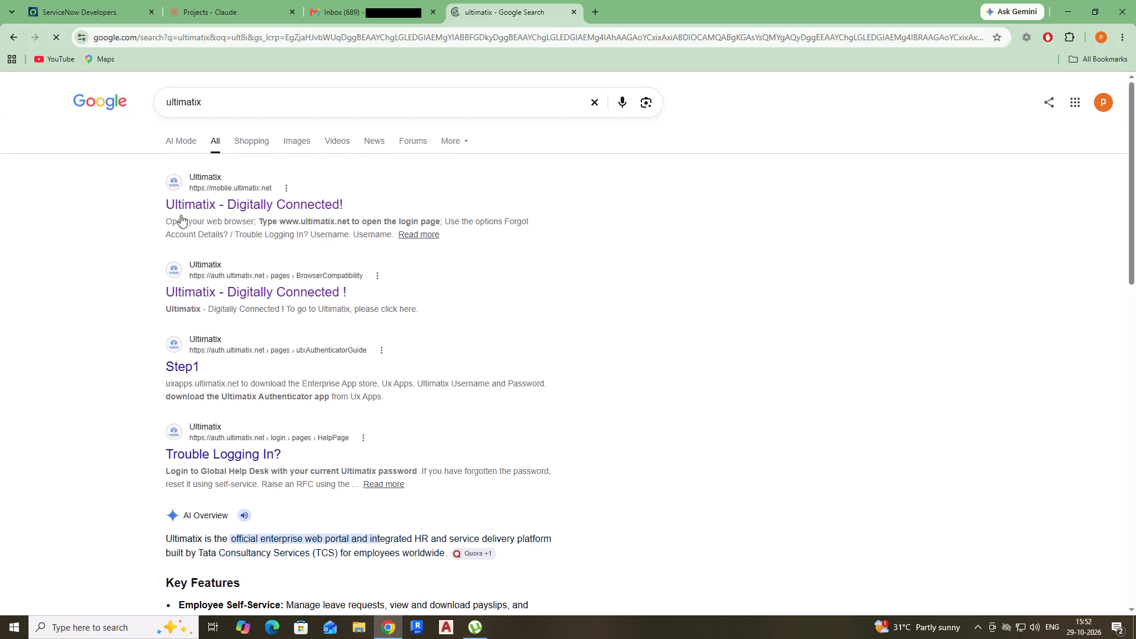
Open the "Ultimatix - Digitally Connected!" search result from mobile.ultimatix.net.
left_click(221, 205)
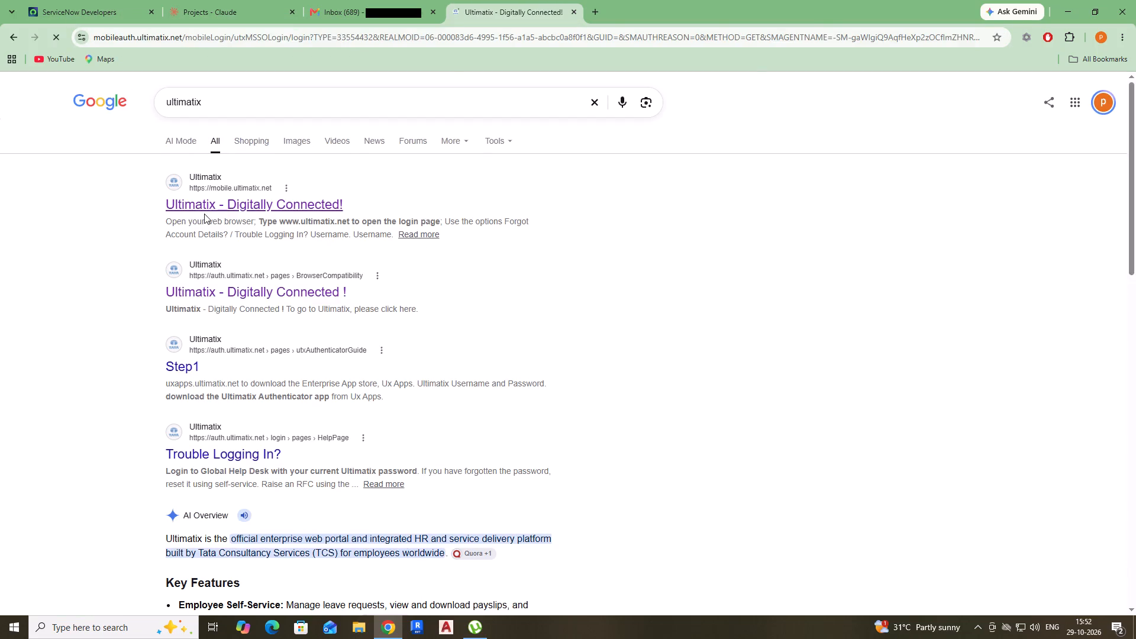
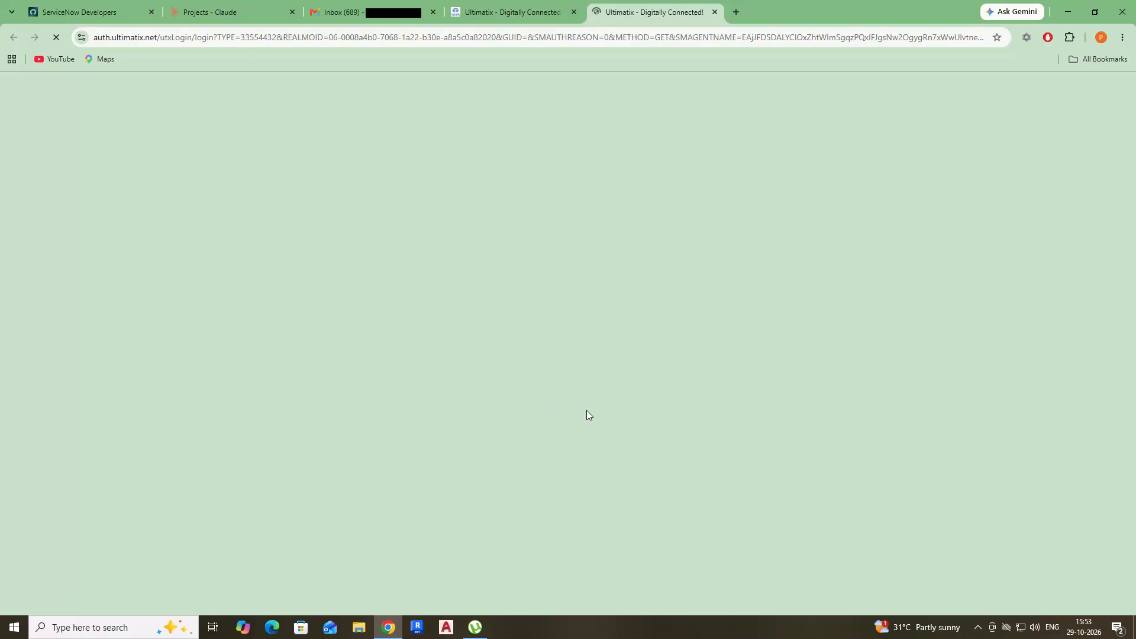
Fill in the username with the first saved employee ID suggestion and proceed with the Ultimatix login.
left_click(780, 343)
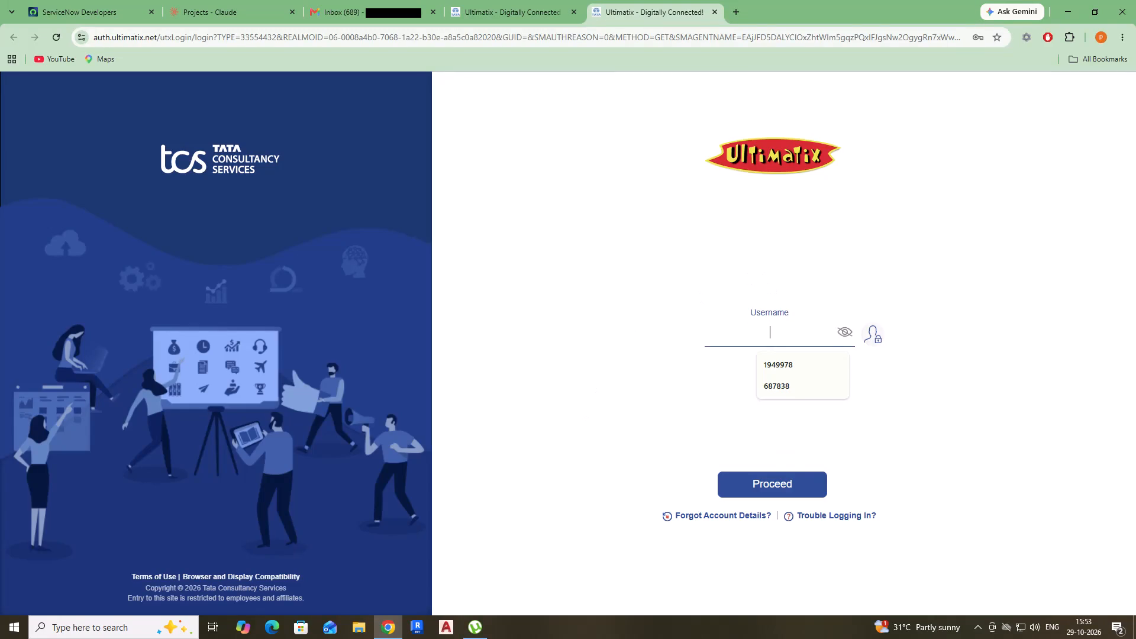
left_click(780, 368)
left_click(763, 488)
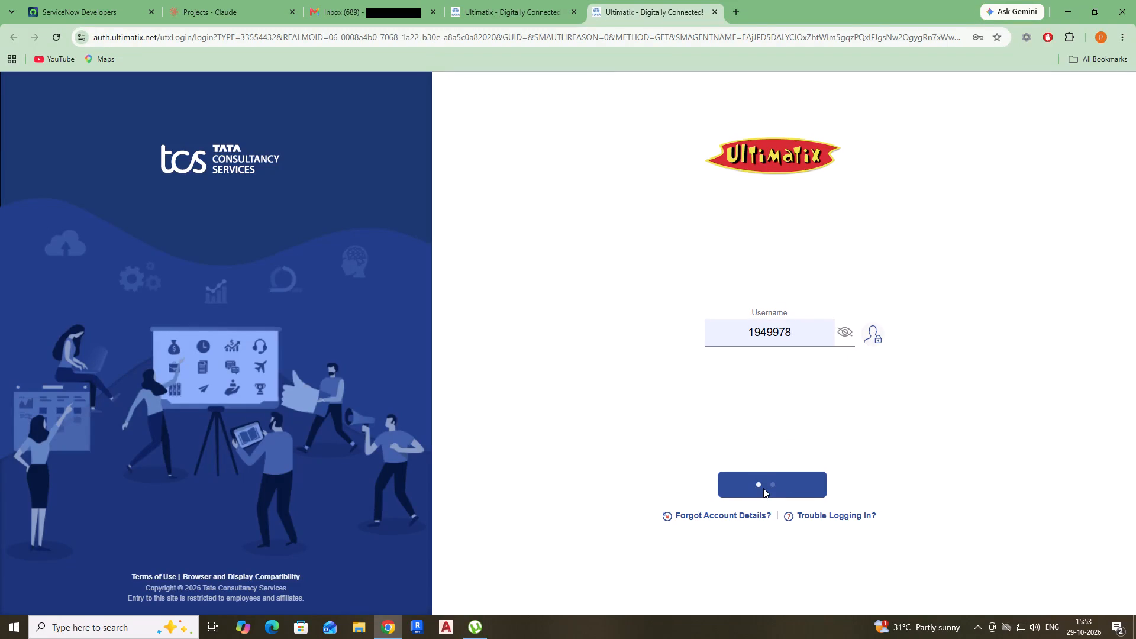
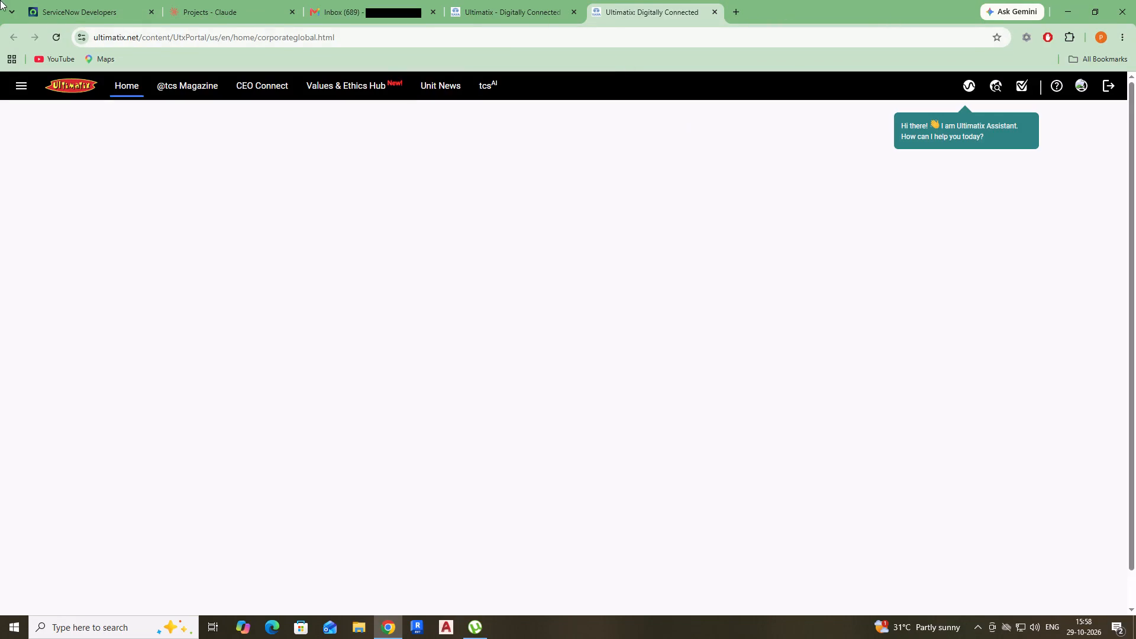
Open Global ESS from the portal's application menu.
left_click(12, 76)
left_click(21, 91)
left_click(22, 83)
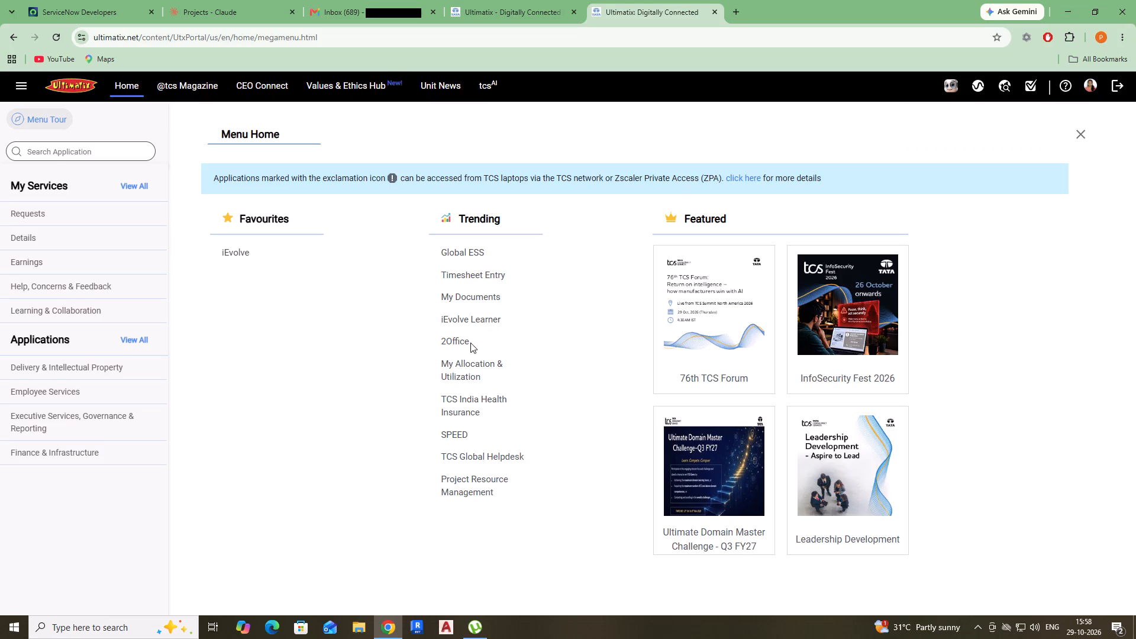
left_click(465, 254)
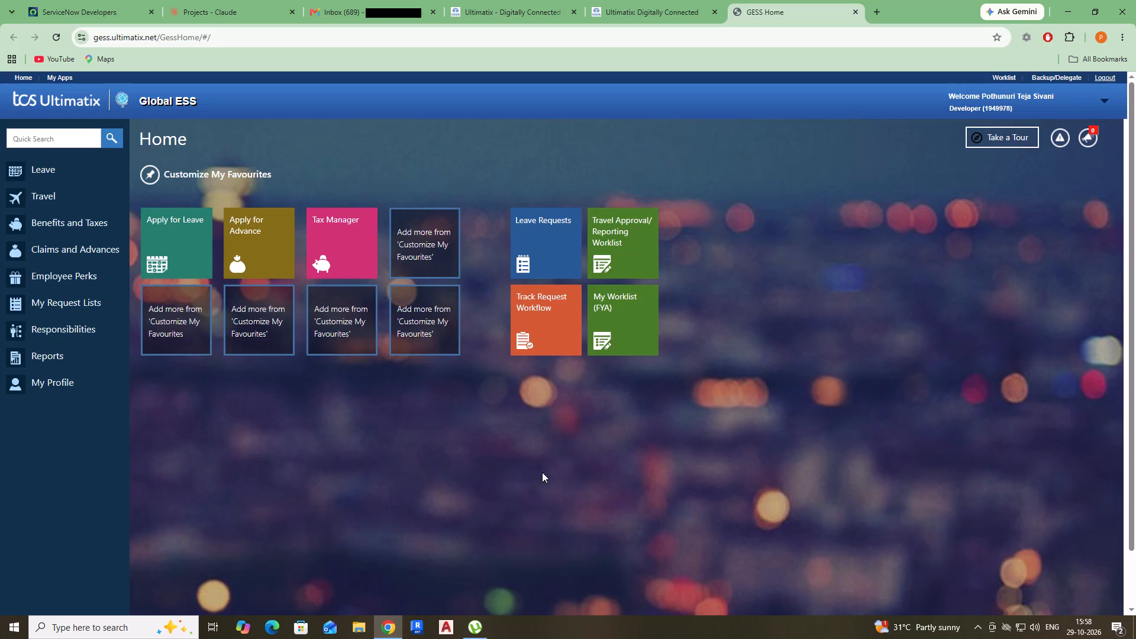
Open the WFO Exception request page from Global ESS.
left_click(51, 396)
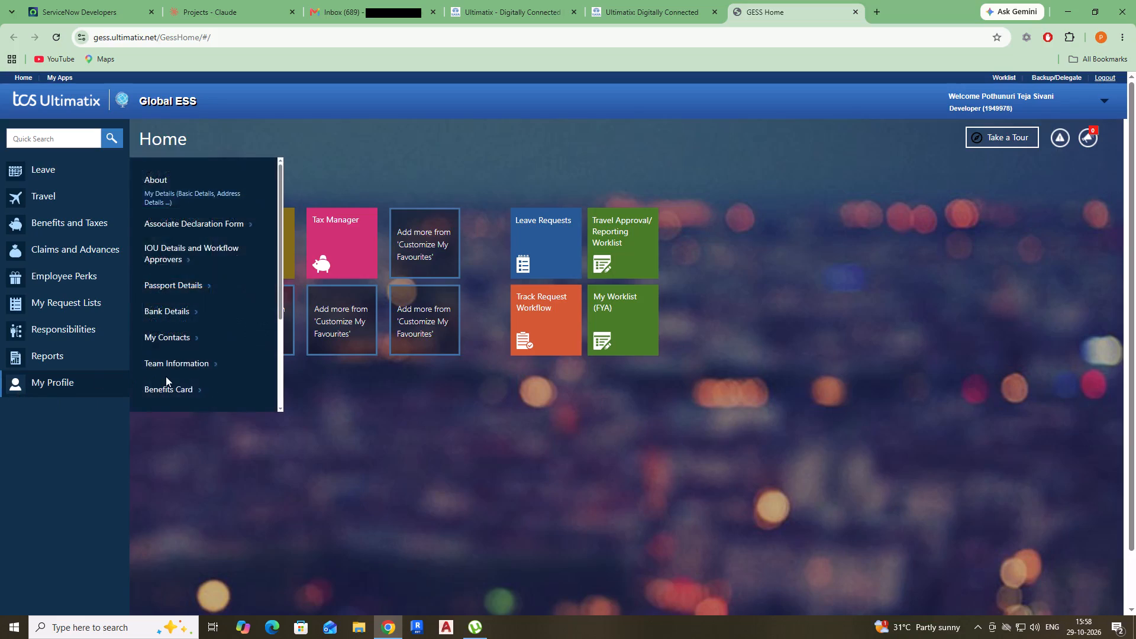
scroll(166, 376, "down", 4)
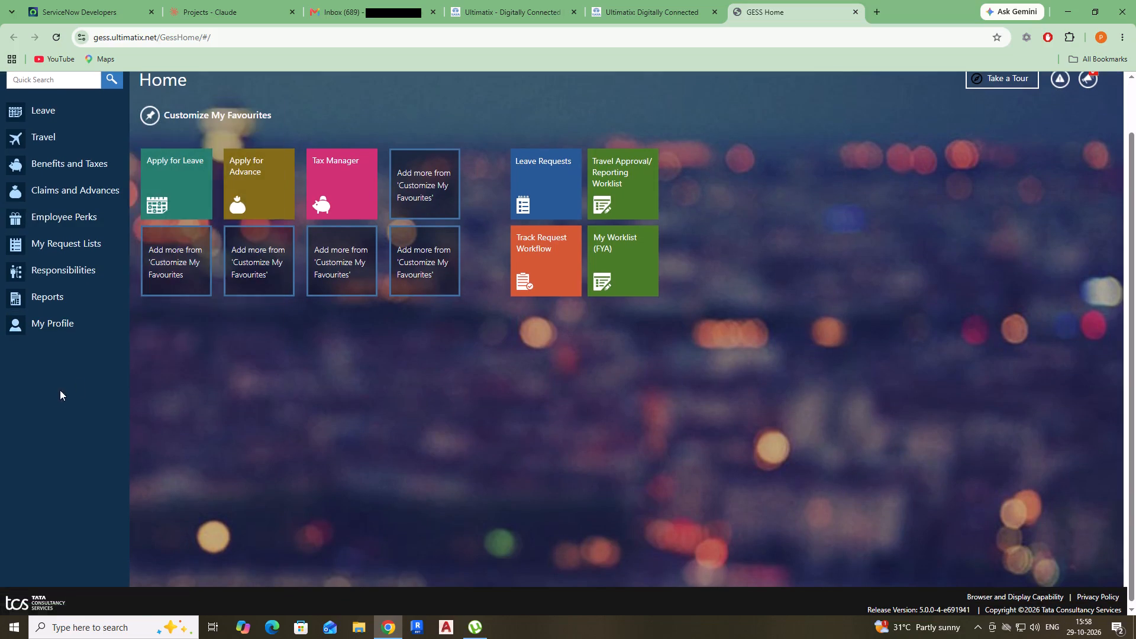
left_click(192, 208)
left_click(188, 217)
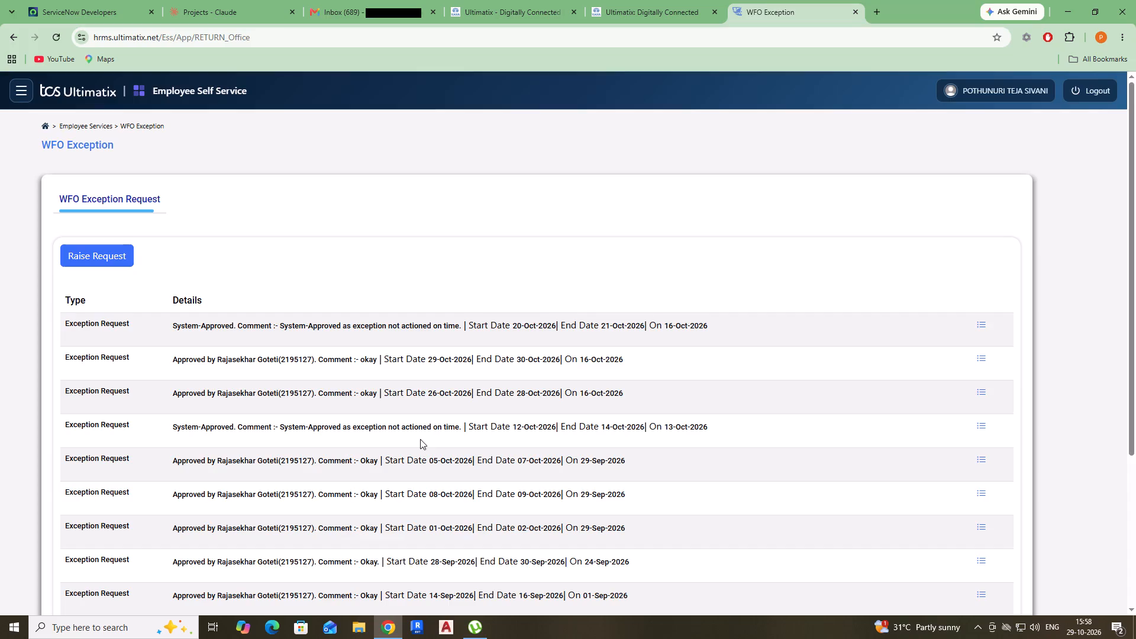
Return to the Ultimatix application menu, open 2Office and dismiss its new feature announcement.
left_click(520, 2)
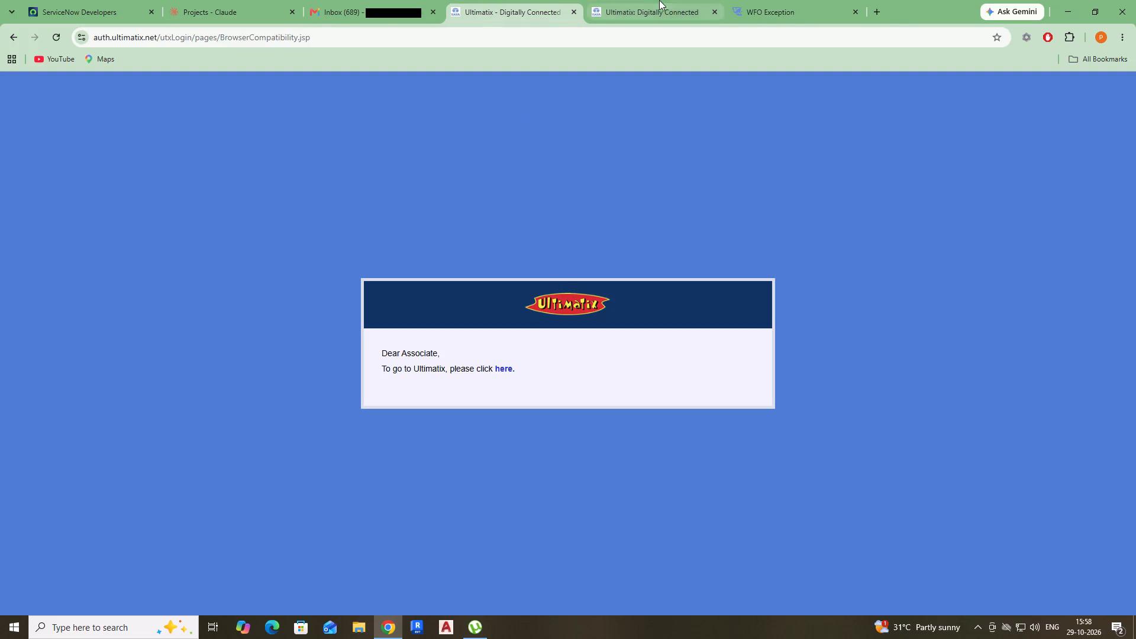
left_click(661, 0)
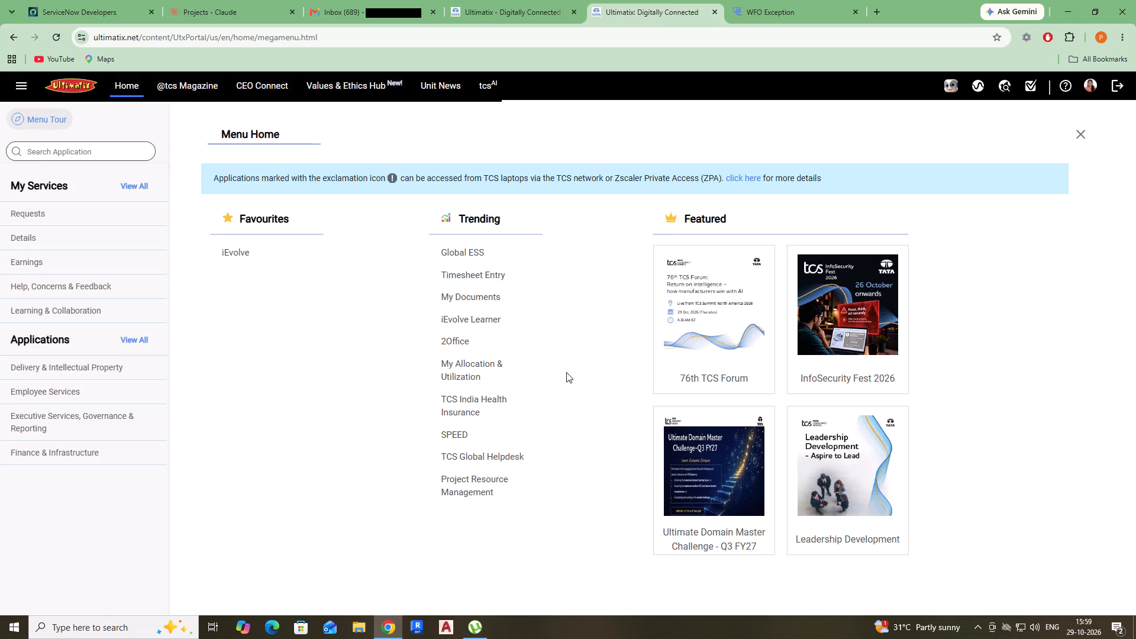
left_click(463, 346)
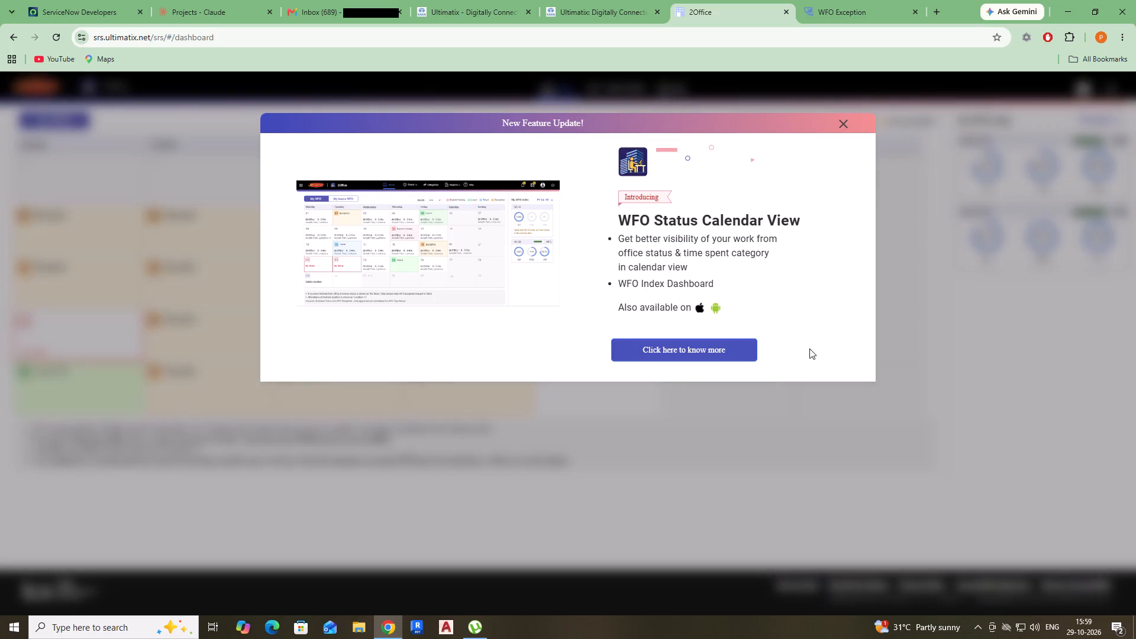
left_click(853, 124)
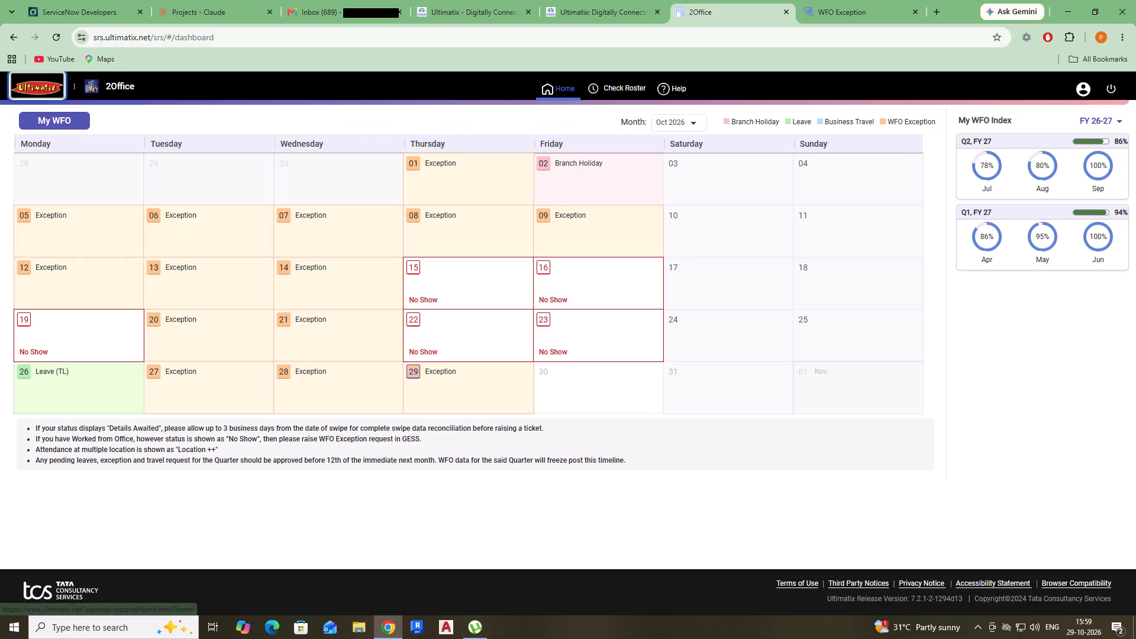
Compare the October 2026 WFO calendar with the raised exception requests and check the status details for 22 October.
left_click(845, 14)
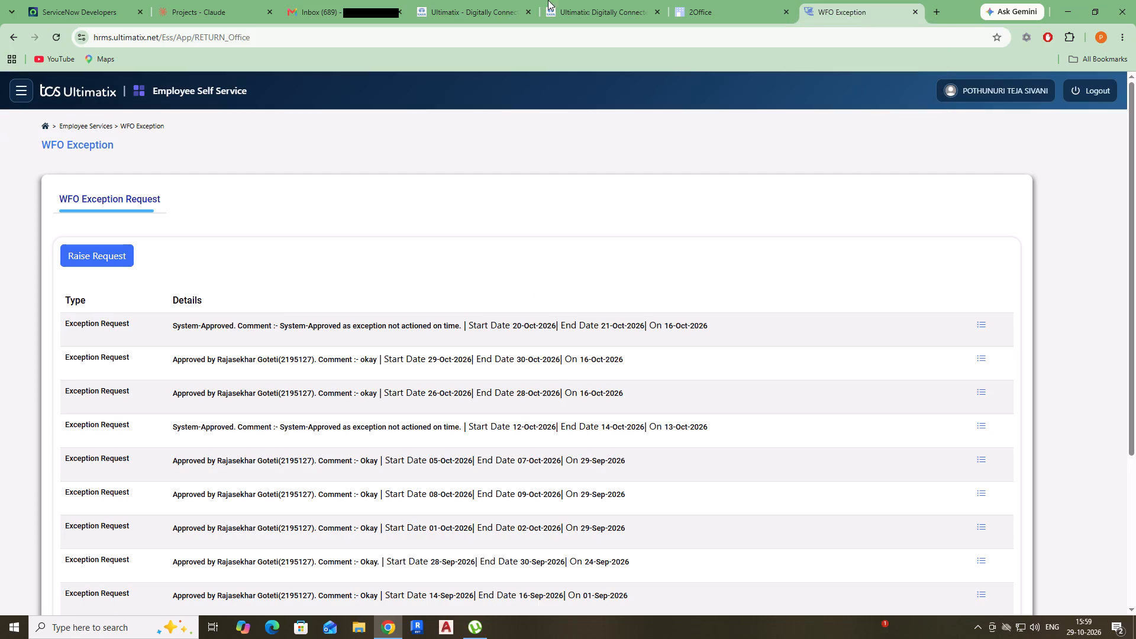
left_click(594, 1)
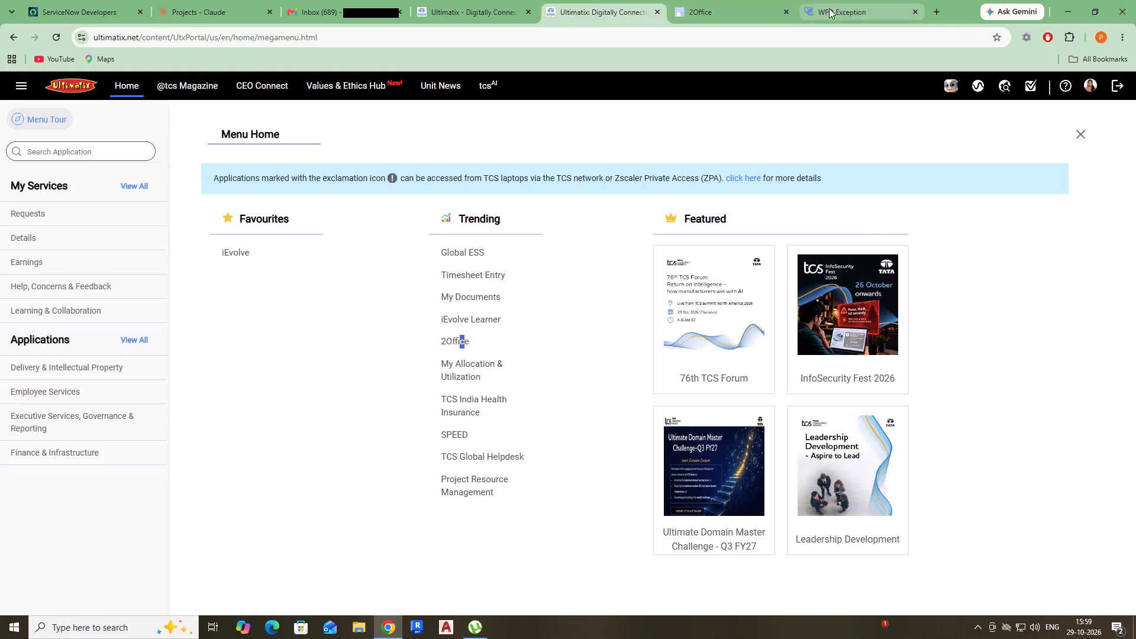
left_click(829, 9)
left_click(694, 7)
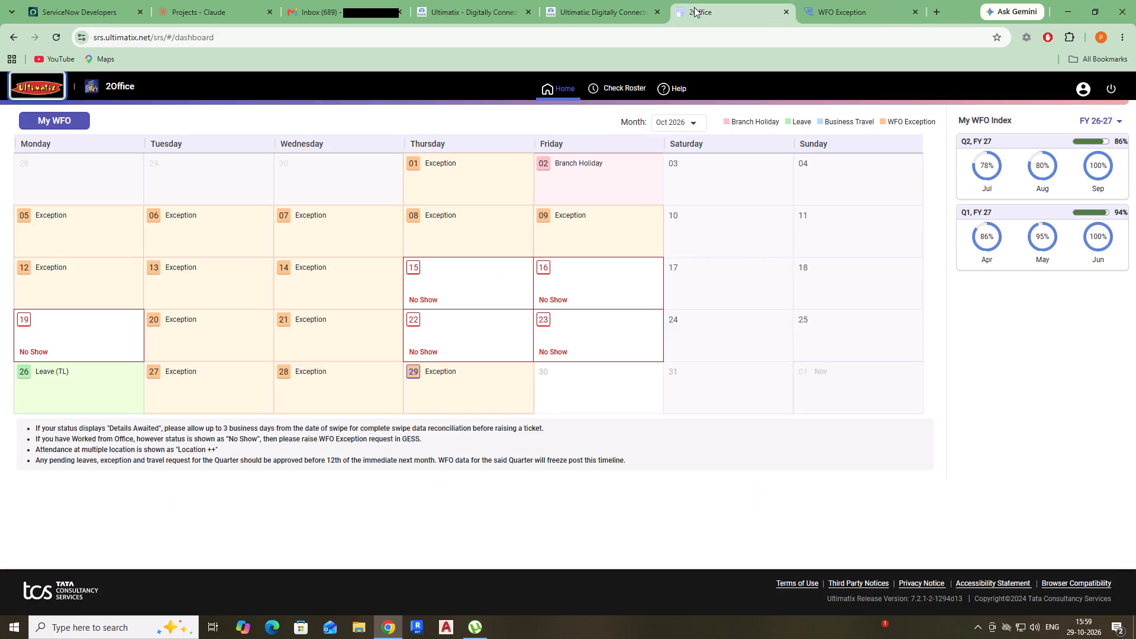
left_click(603, 2)
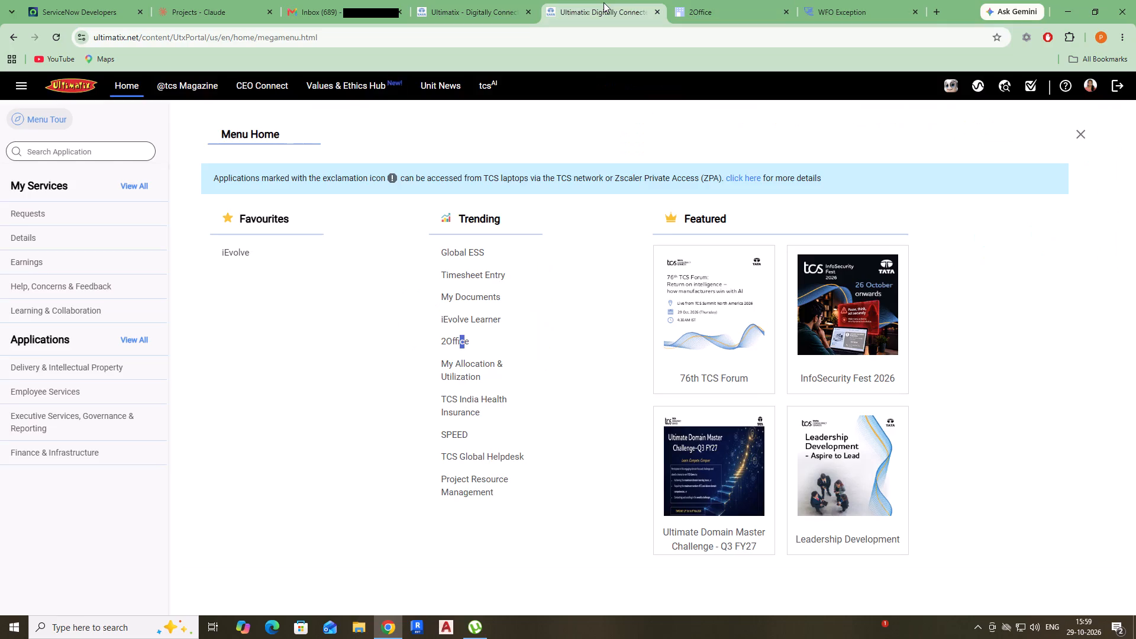
left_click(892, 0)
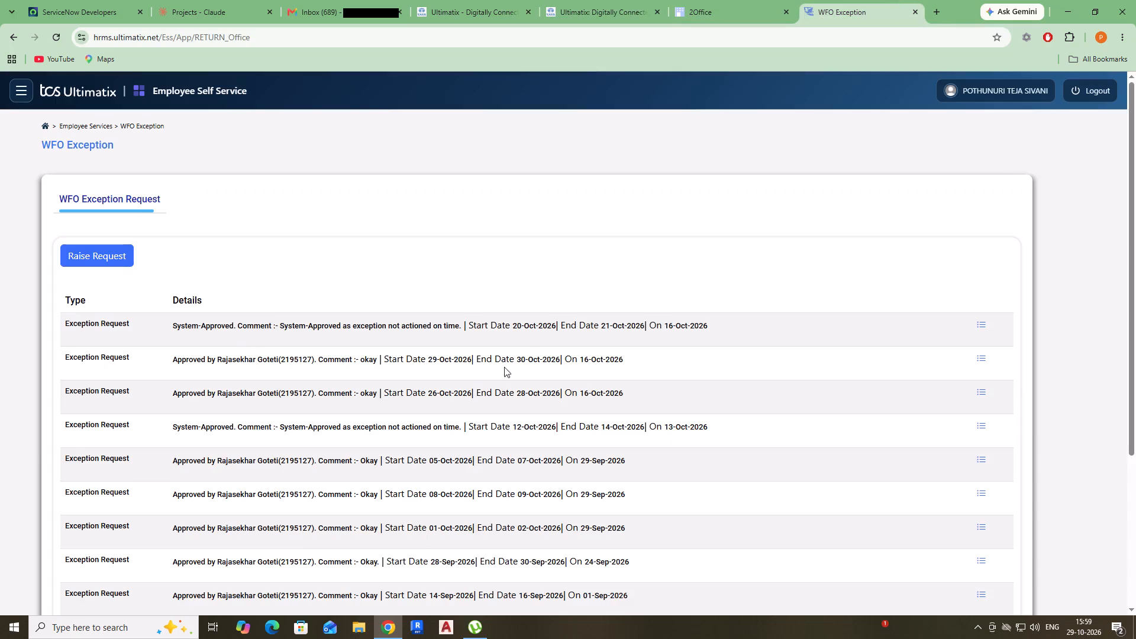
left_click(628, 0)
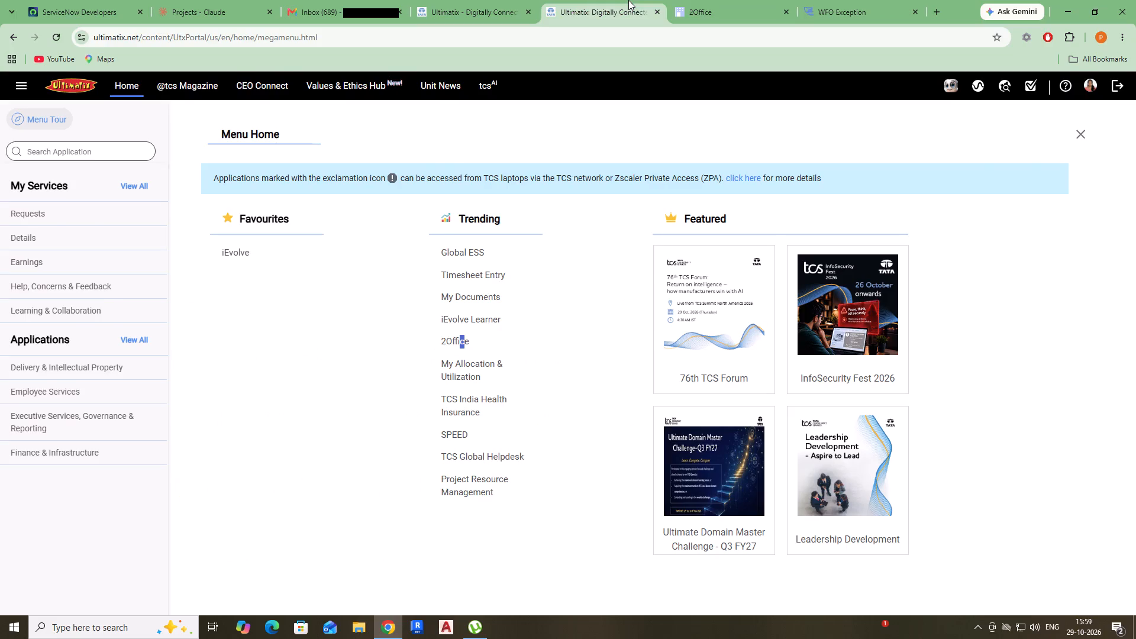
left_click(673, 8)
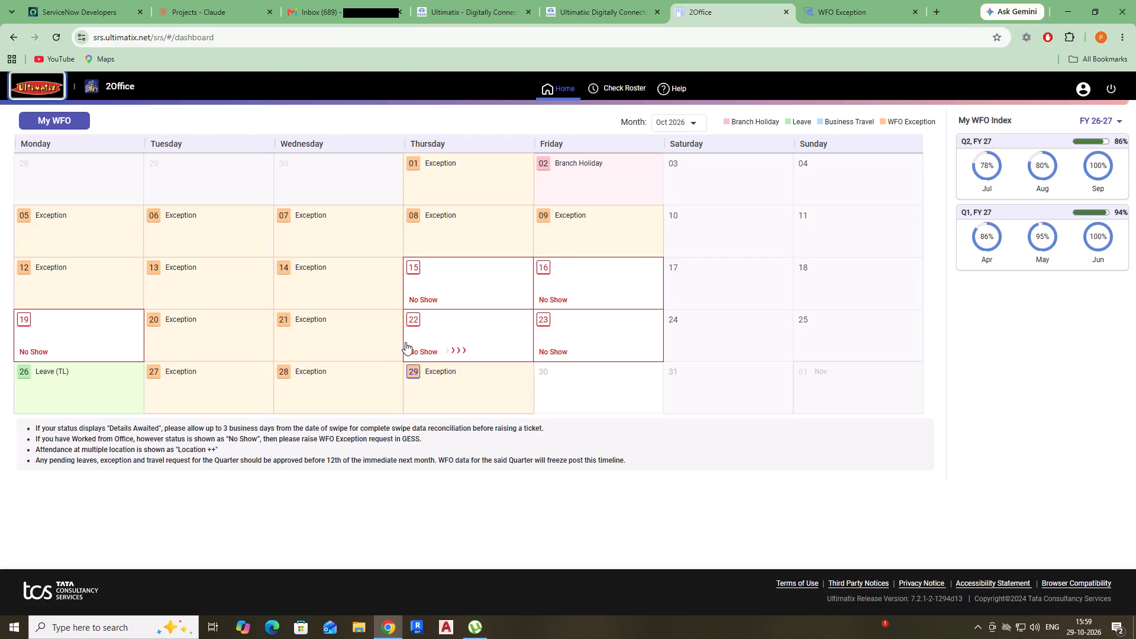
left_click(418, 334)
left_click(580, 370)
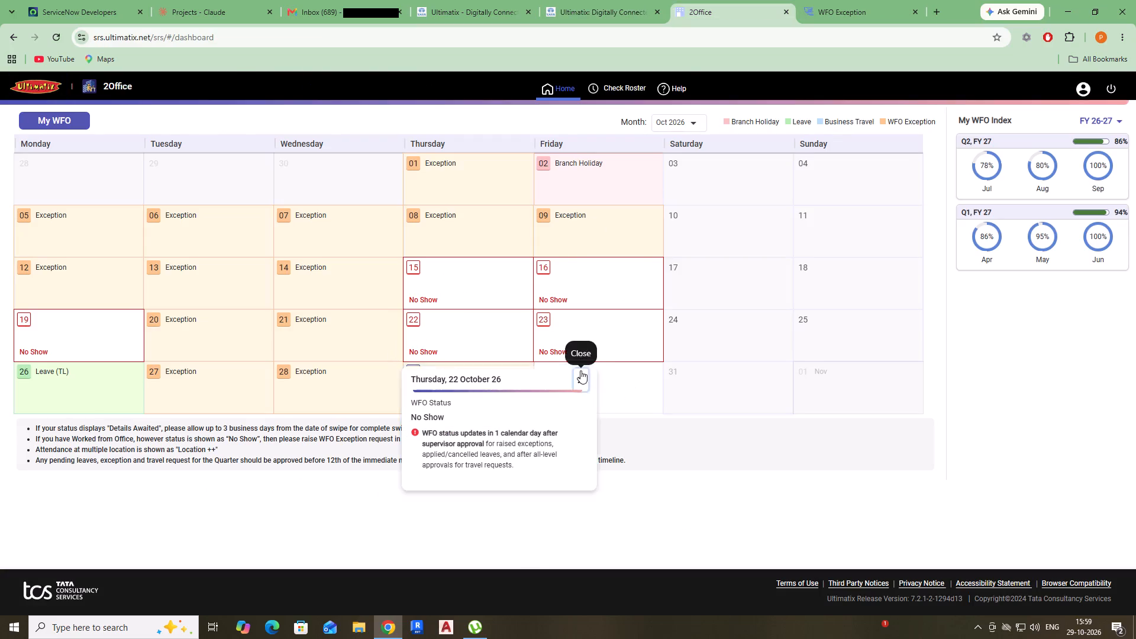
Start a new WFO exception request with start date 22-Oct-2026 and end date 23-Oct-2026.
left_click(838, 0)
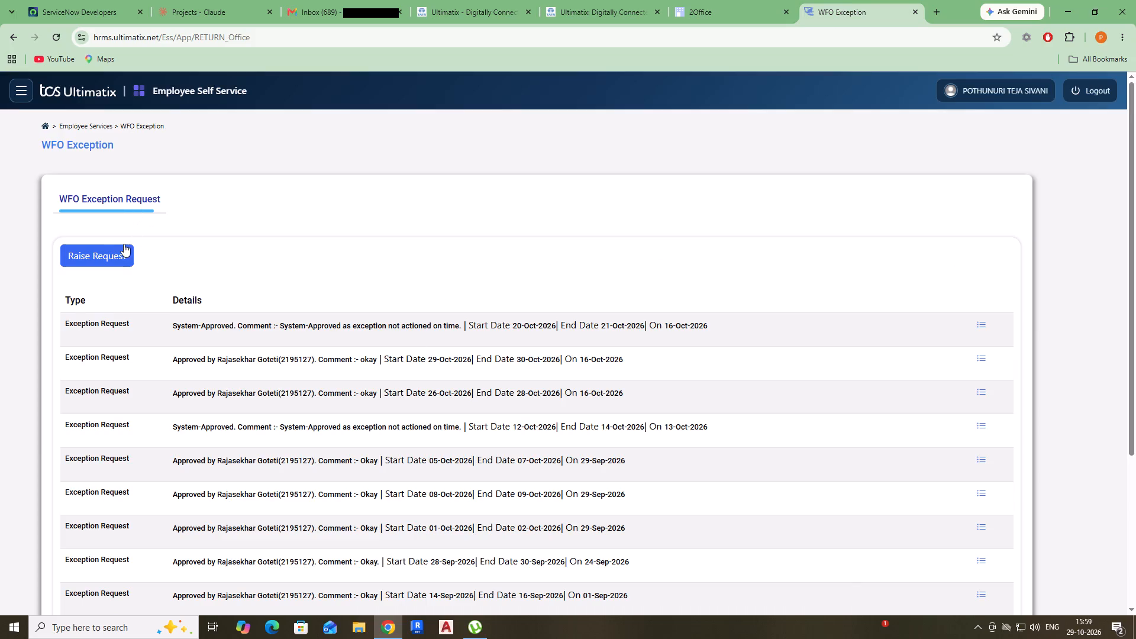
left_click(124, 244)
left_click(199, 485)
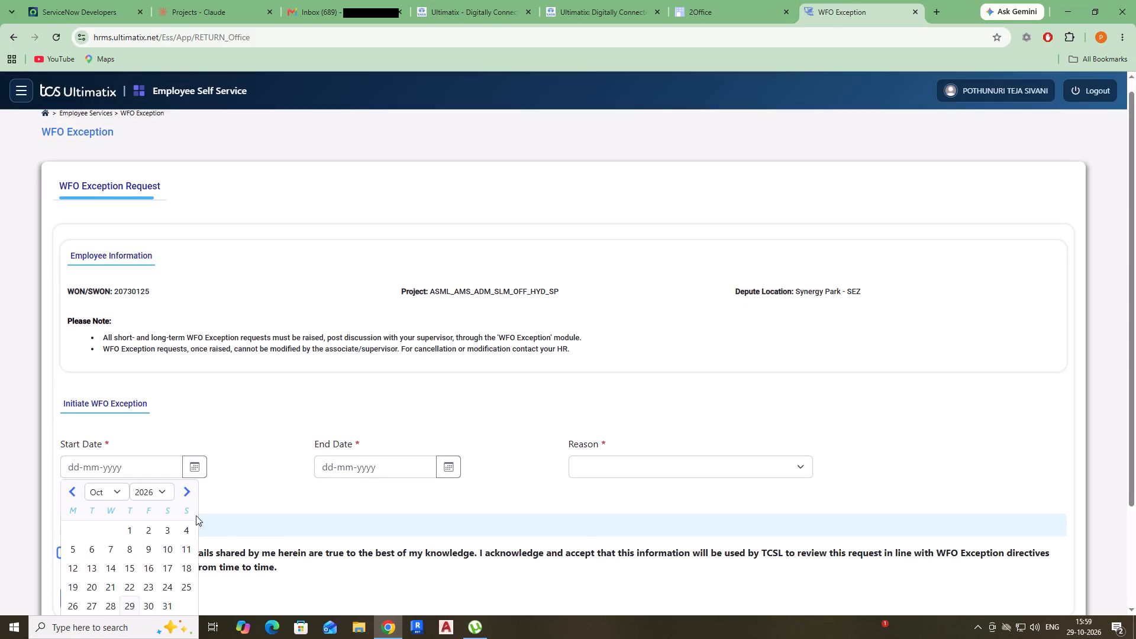
left_click(131, 586)
left_click(454, 468)
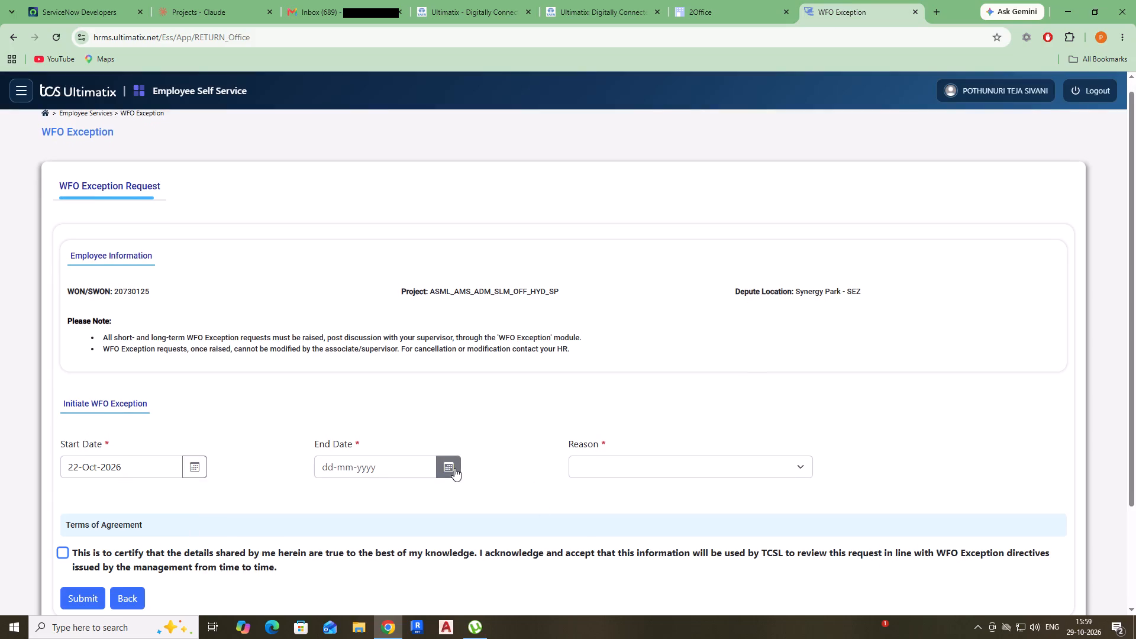
left_click(400, 586)
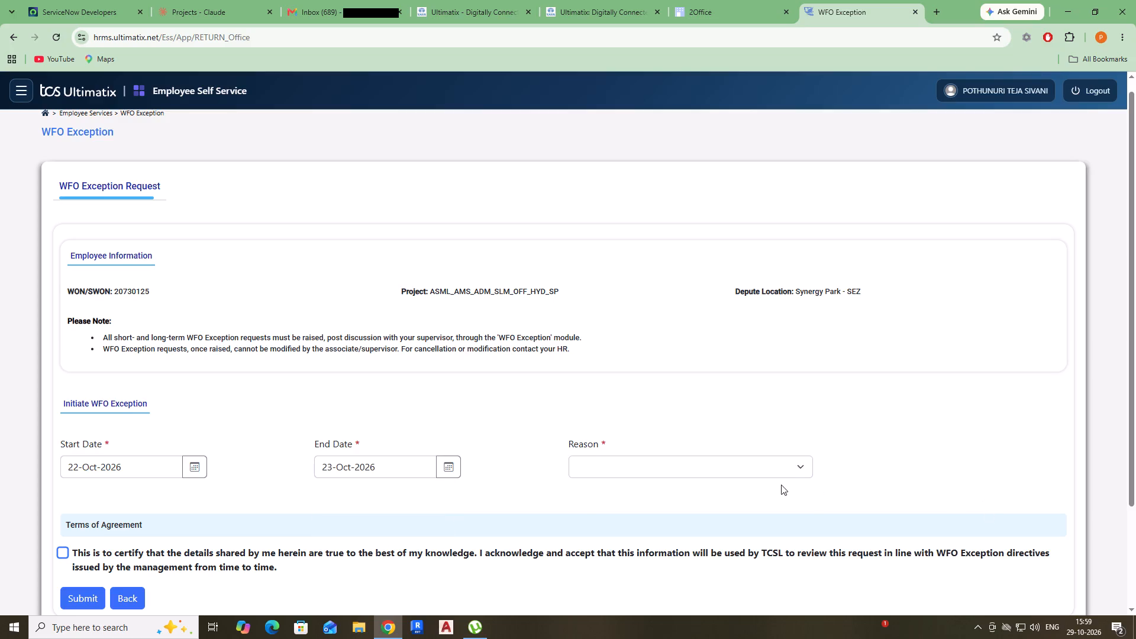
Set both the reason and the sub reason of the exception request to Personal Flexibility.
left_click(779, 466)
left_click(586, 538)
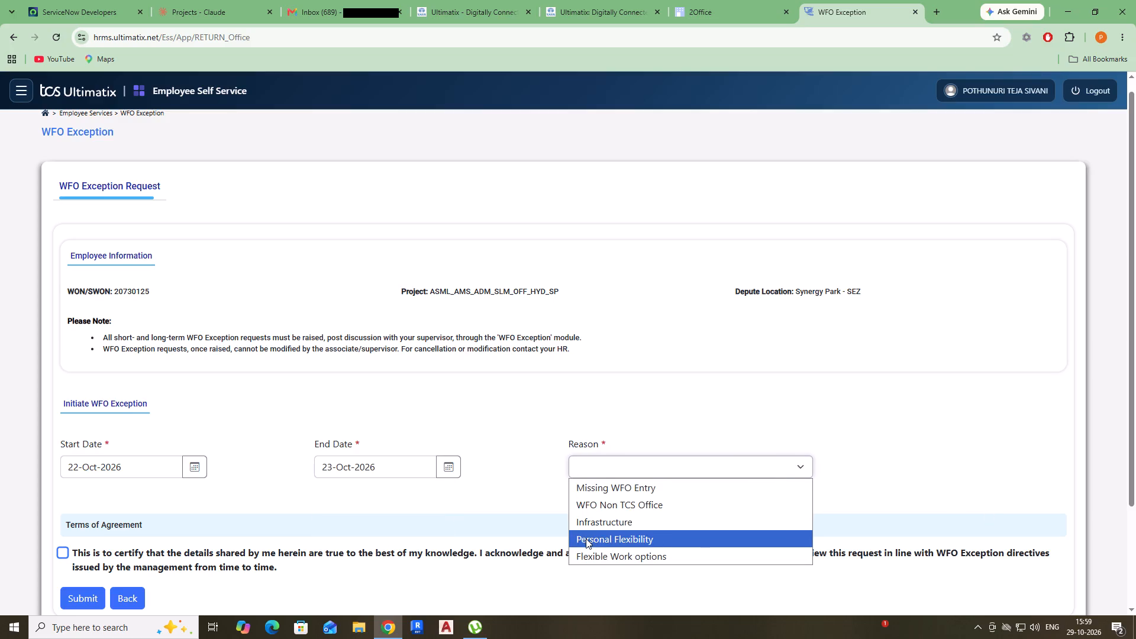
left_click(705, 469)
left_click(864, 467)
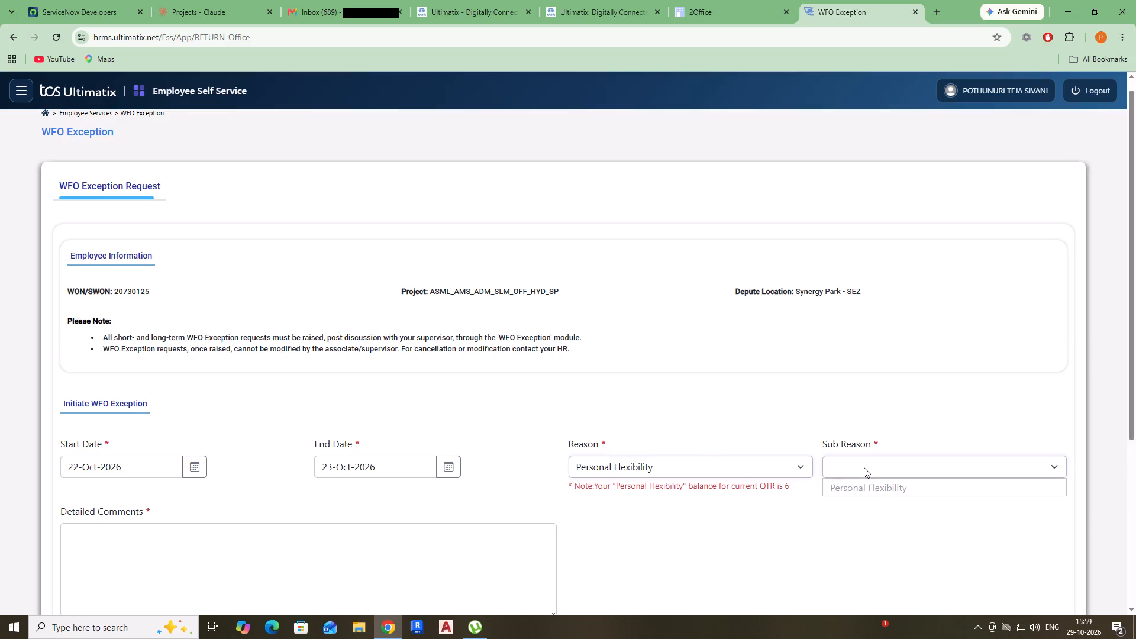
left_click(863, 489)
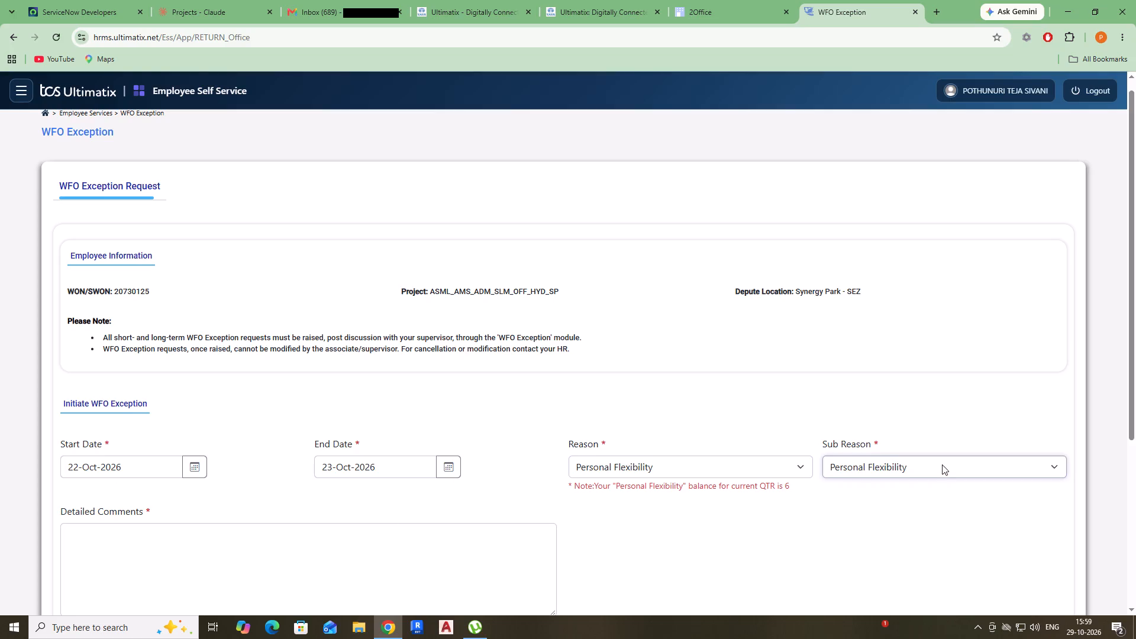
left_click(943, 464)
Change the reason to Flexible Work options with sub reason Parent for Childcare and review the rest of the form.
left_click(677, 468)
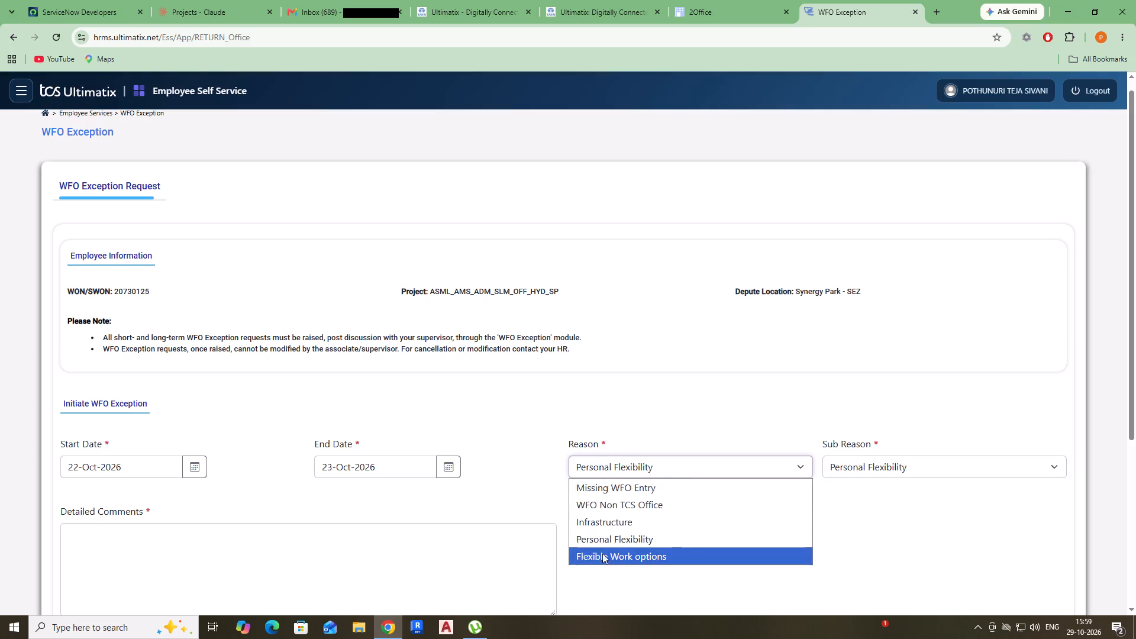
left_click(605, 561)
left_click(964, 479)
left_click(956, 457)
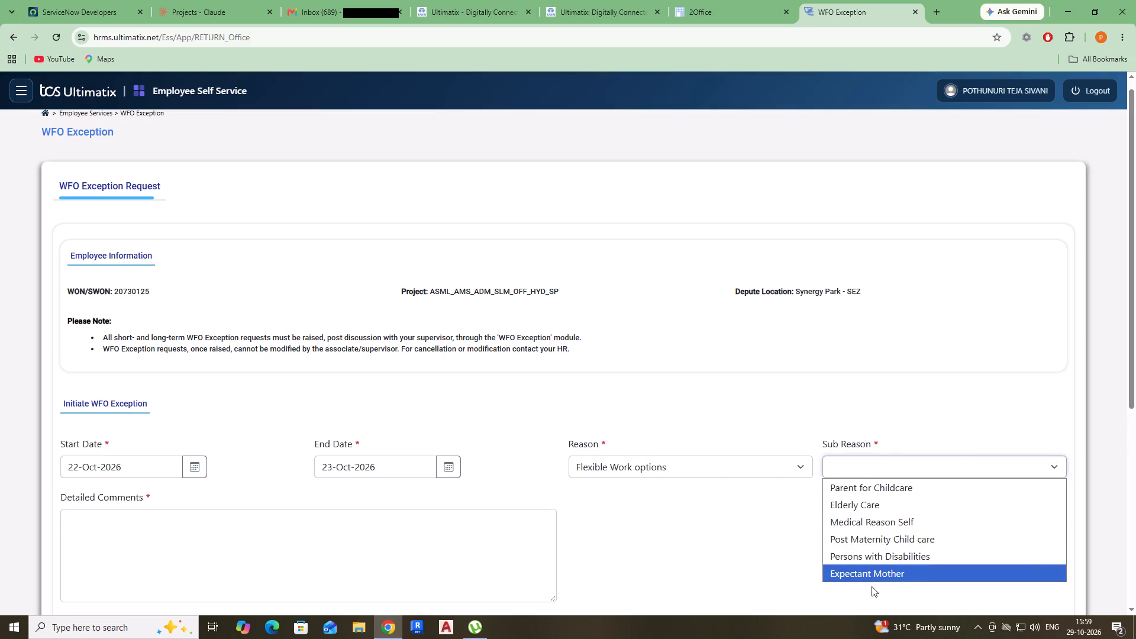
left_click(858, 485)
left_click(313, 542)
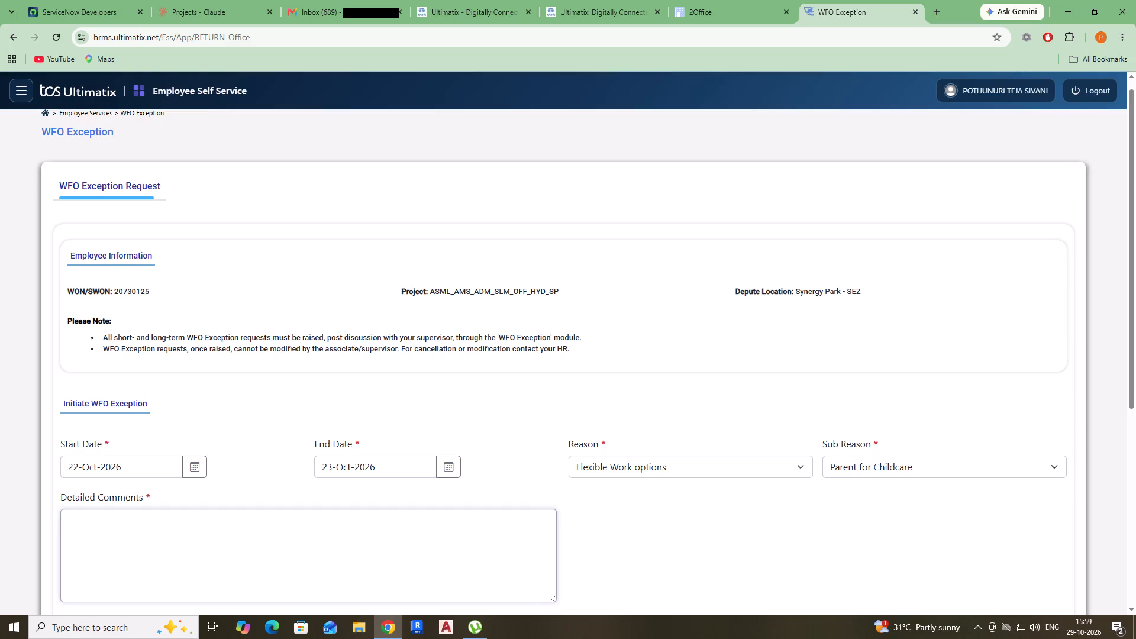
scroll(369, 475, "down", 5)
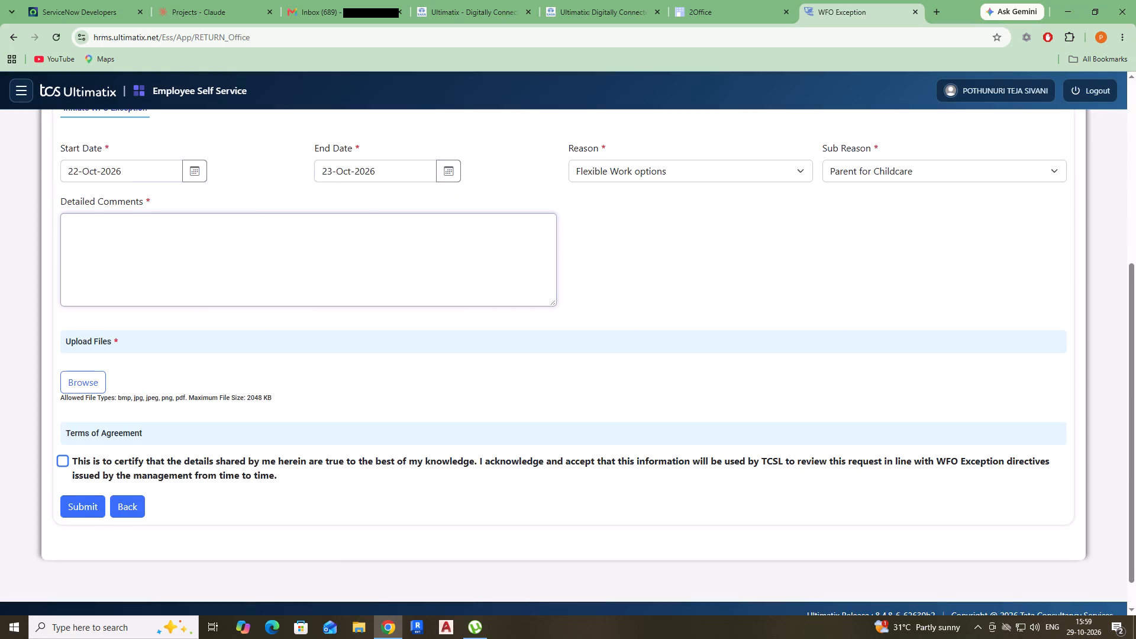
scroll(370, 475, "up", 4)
Set the reason and sub reason of the exception request to Personal Flexibility.
left_click(608, 404)
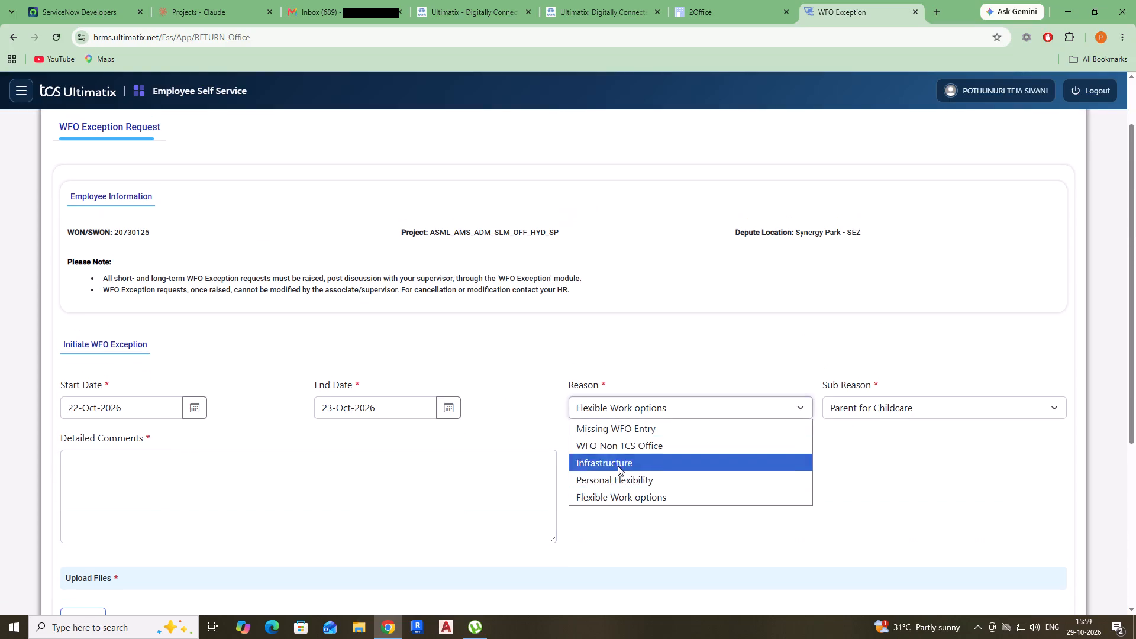
left_click(617, 485)
left_click(963, 400)
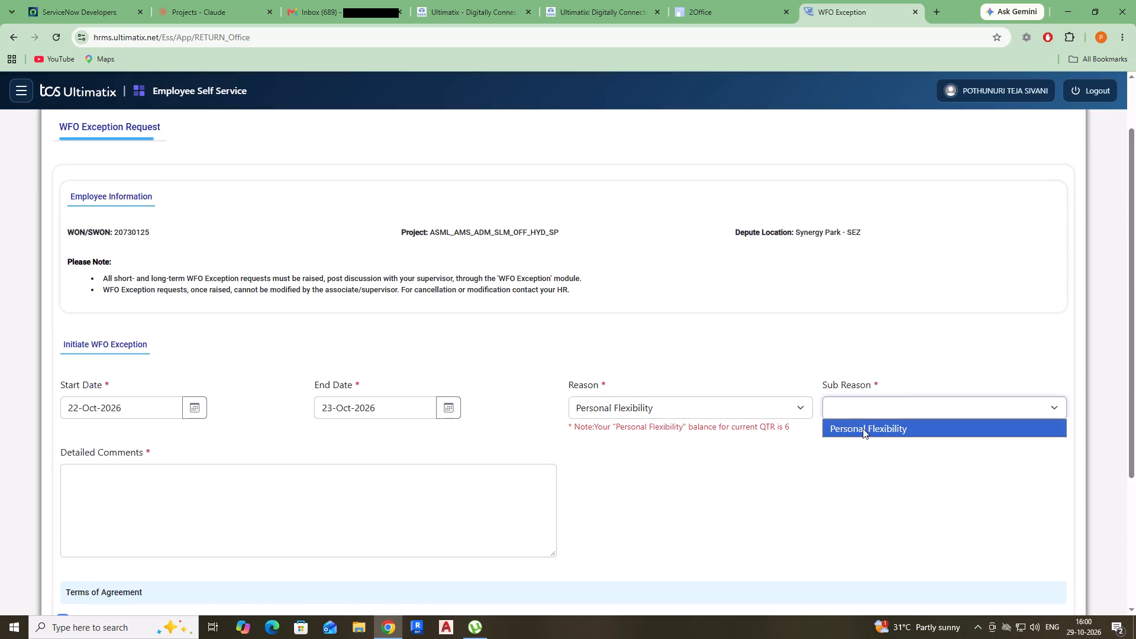
left_click(863, 428)
Enter "need to look after" in the request's detailed comments.
left_click(188, 484)
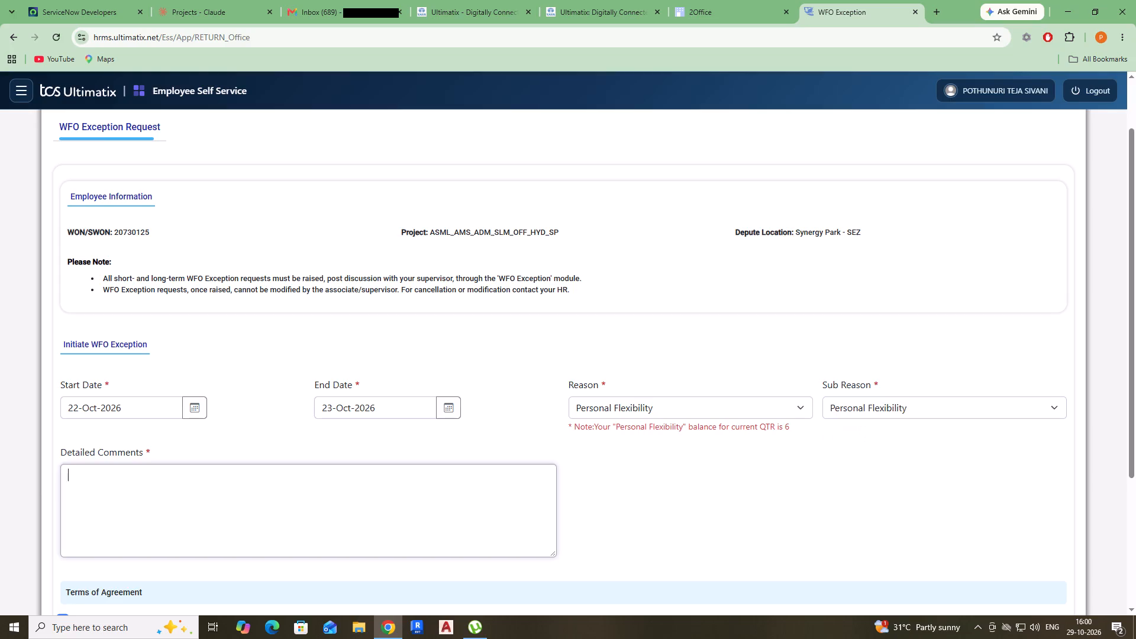
type("need to")
key("space")
key("space")
type("look after")
key("space")
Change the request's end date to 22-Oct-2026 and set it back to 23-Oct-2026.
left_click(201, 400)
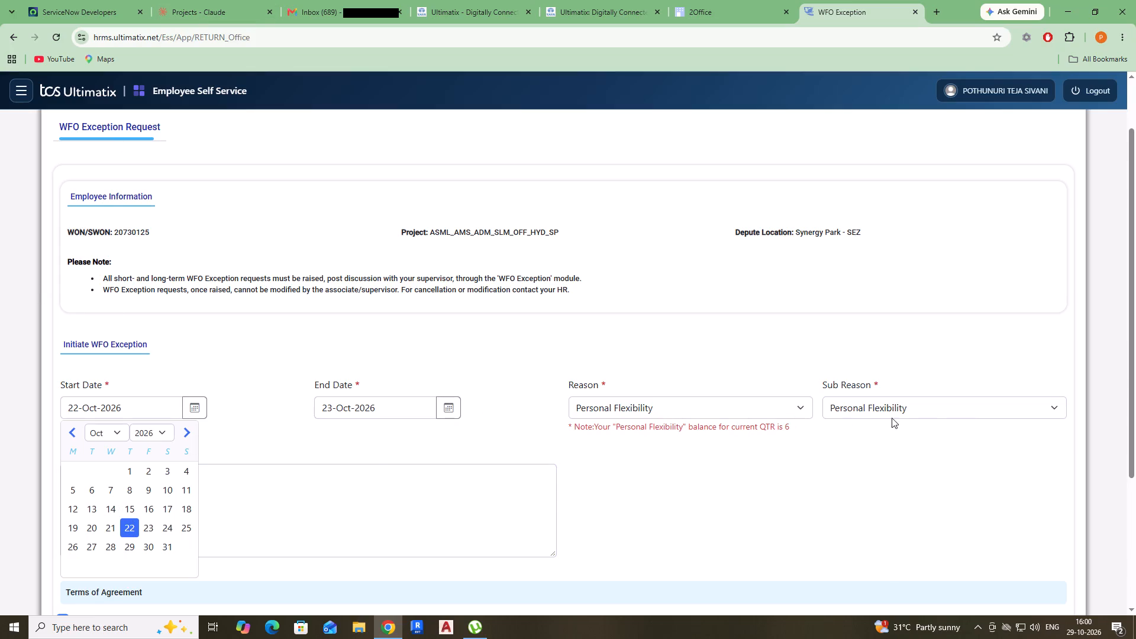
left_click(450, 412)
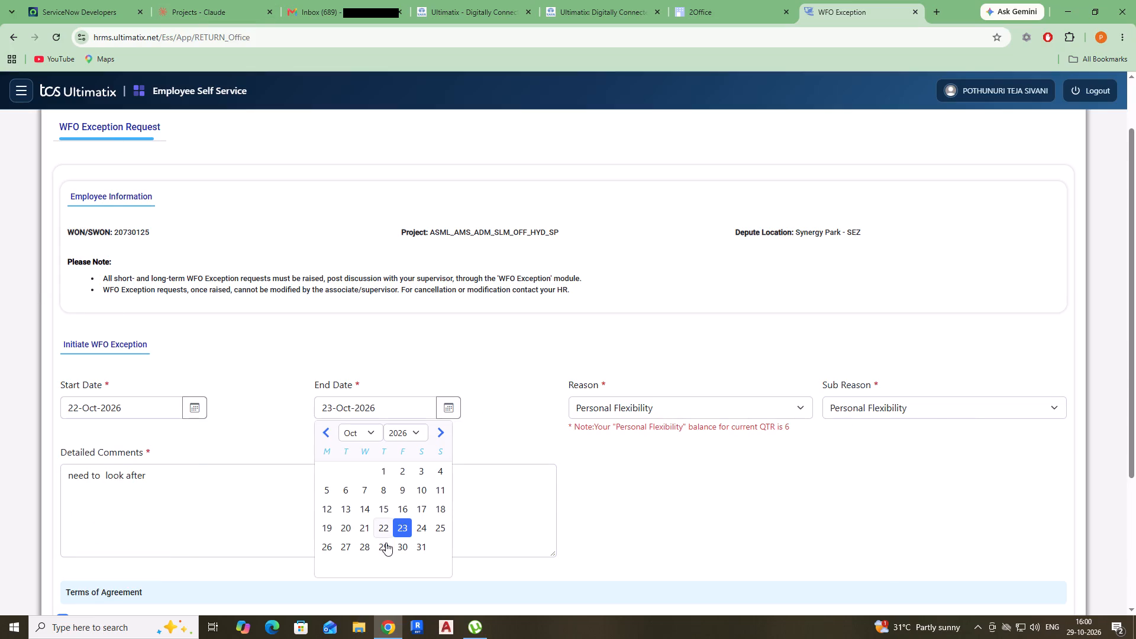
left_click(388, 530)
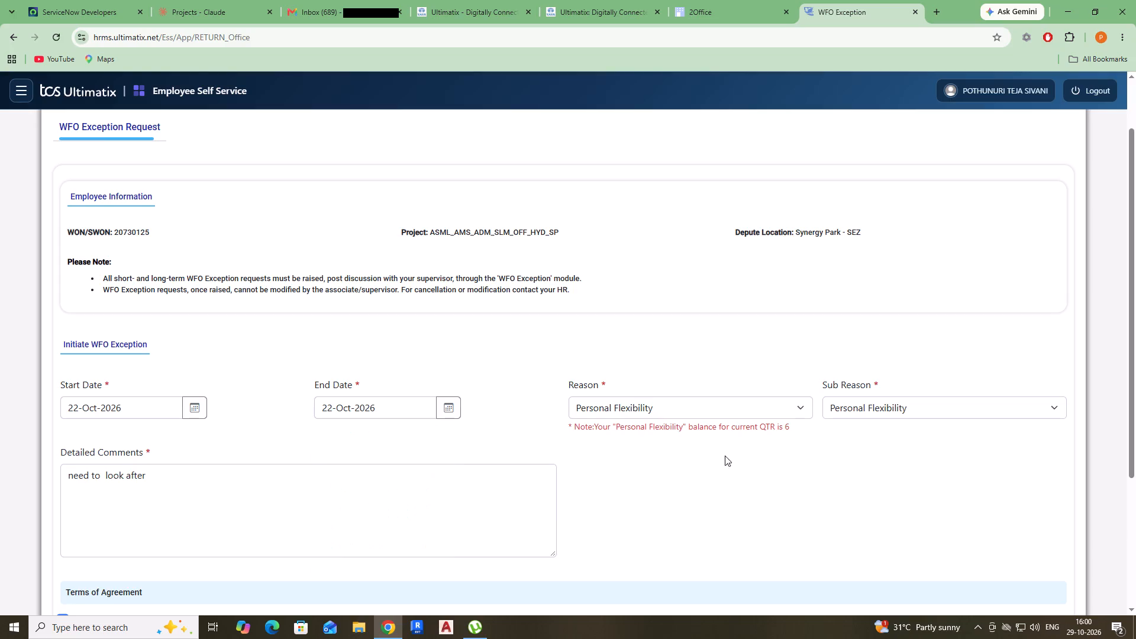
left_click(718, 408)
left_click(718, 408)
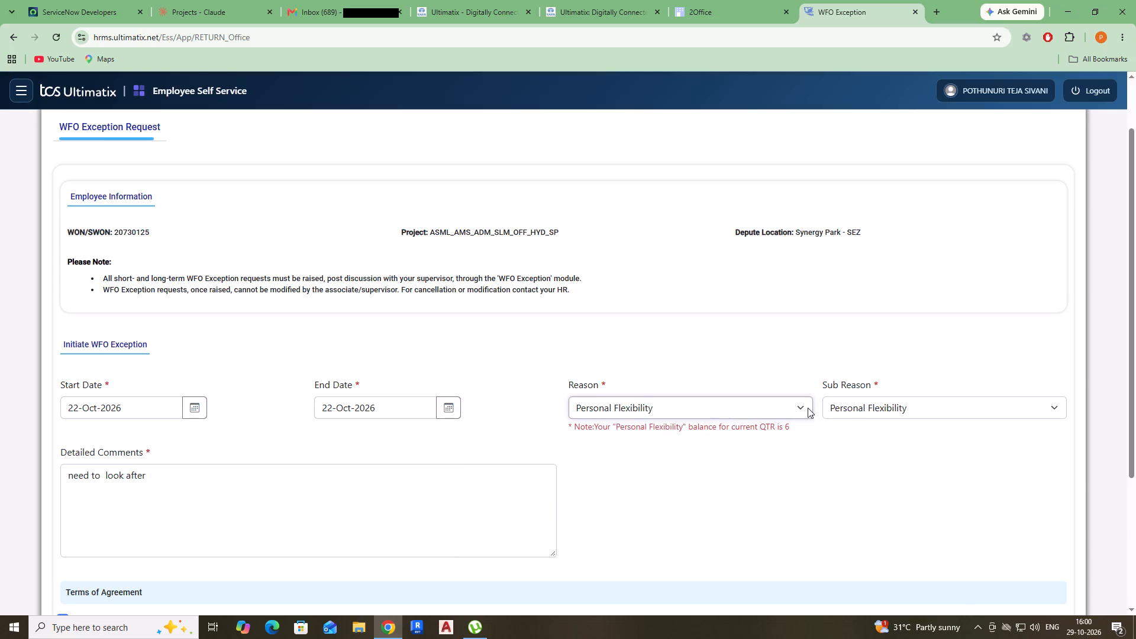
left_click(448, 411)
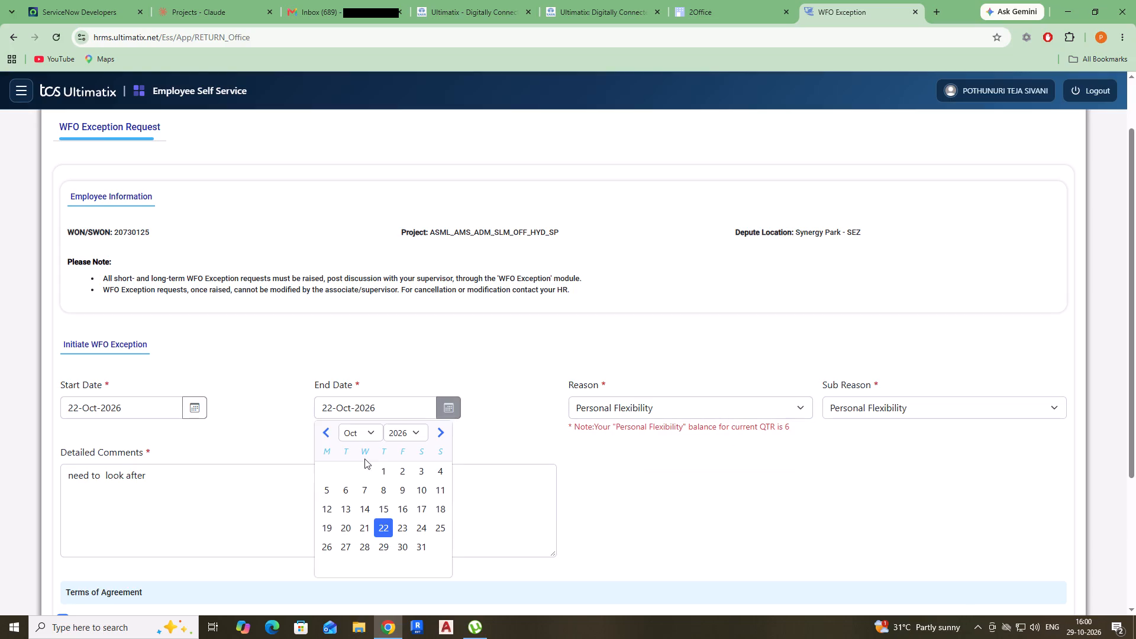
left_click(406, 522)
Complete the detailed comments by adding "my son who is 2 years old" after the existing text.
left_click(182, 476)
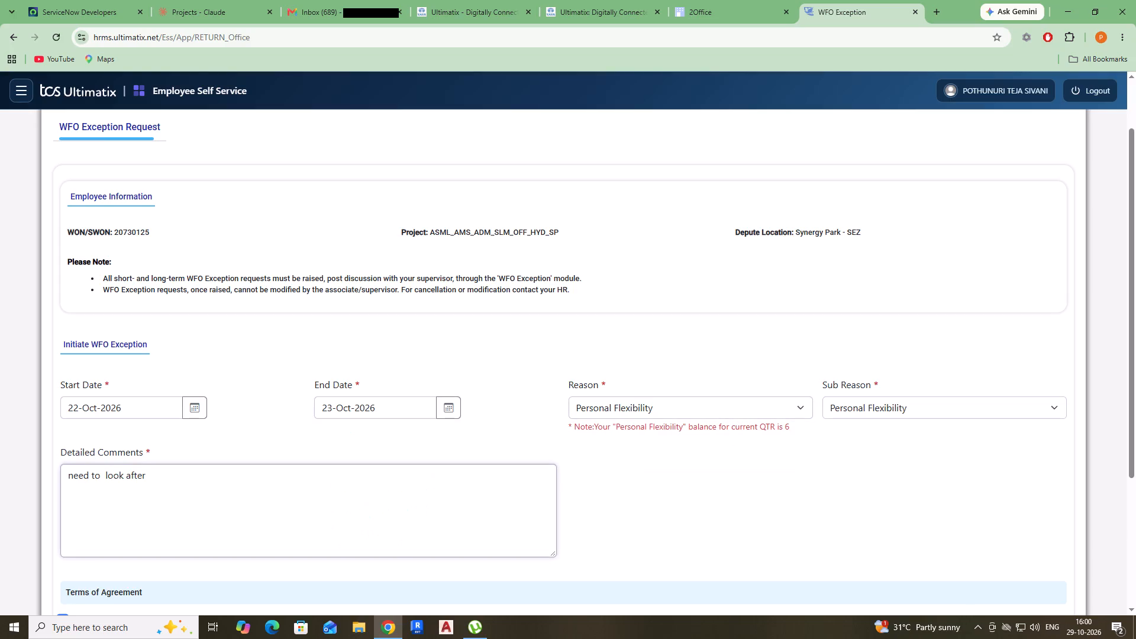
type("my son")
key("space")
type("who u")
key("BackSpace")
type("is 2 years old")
Accept the terms of agreement and try to submit the Personal Flexibility exception request.
scroll(183, 477, "down", 5)
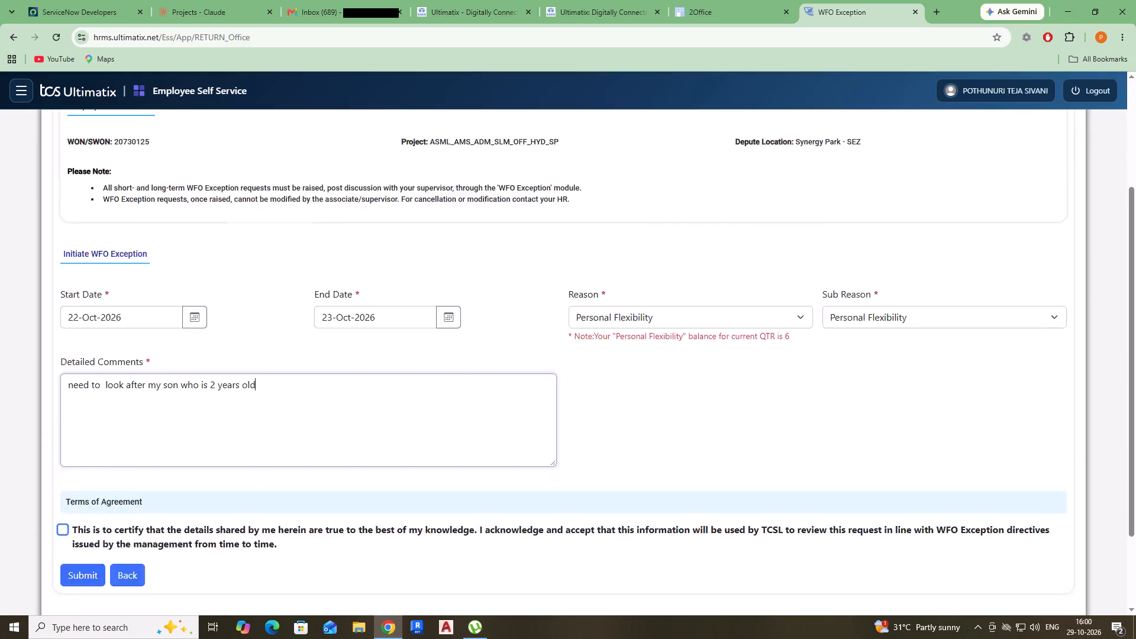
left_click(70, 425)
left_click(60, 424)
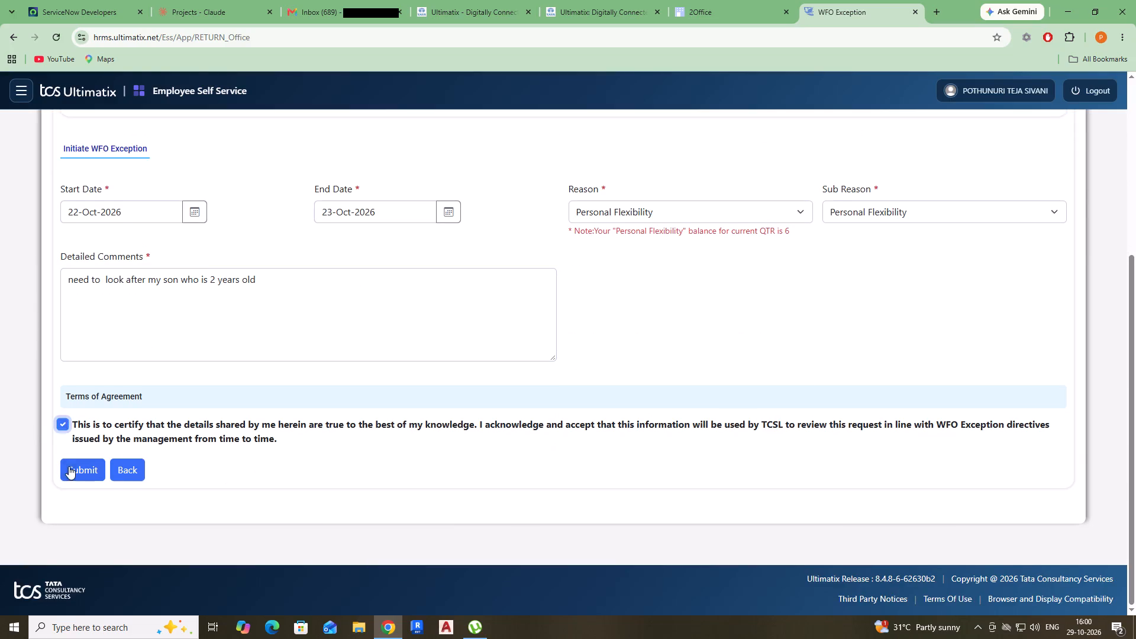
left_click(69, 466)
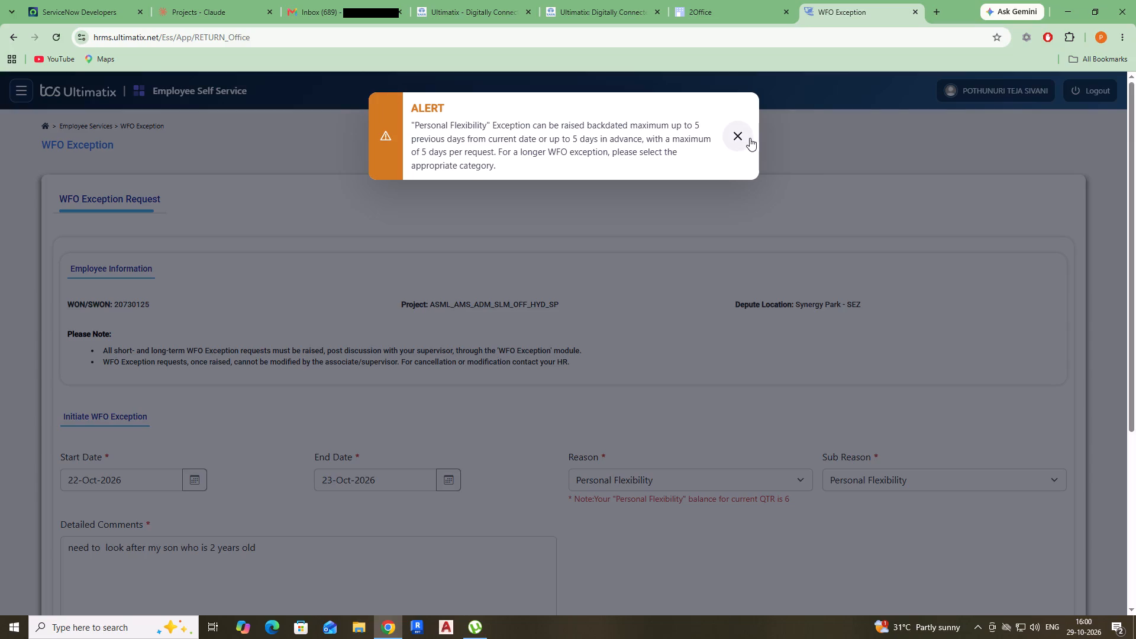
left_click(727, 136)
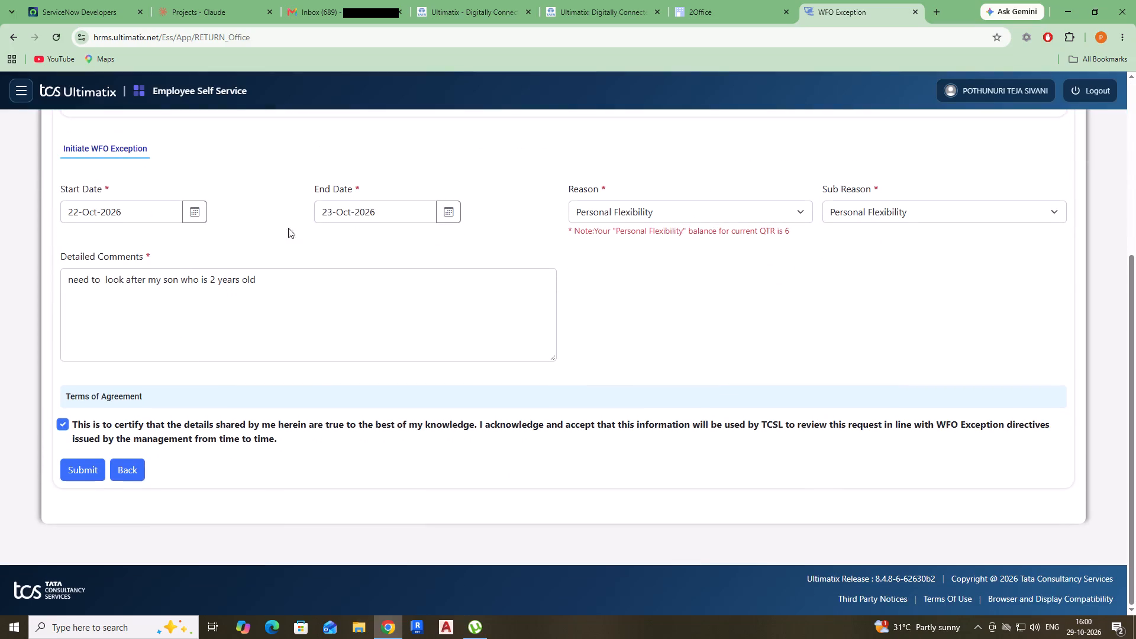
Set both the start date and the end date of the exception request to 23-Oct-2026.
left_click(454, 211)
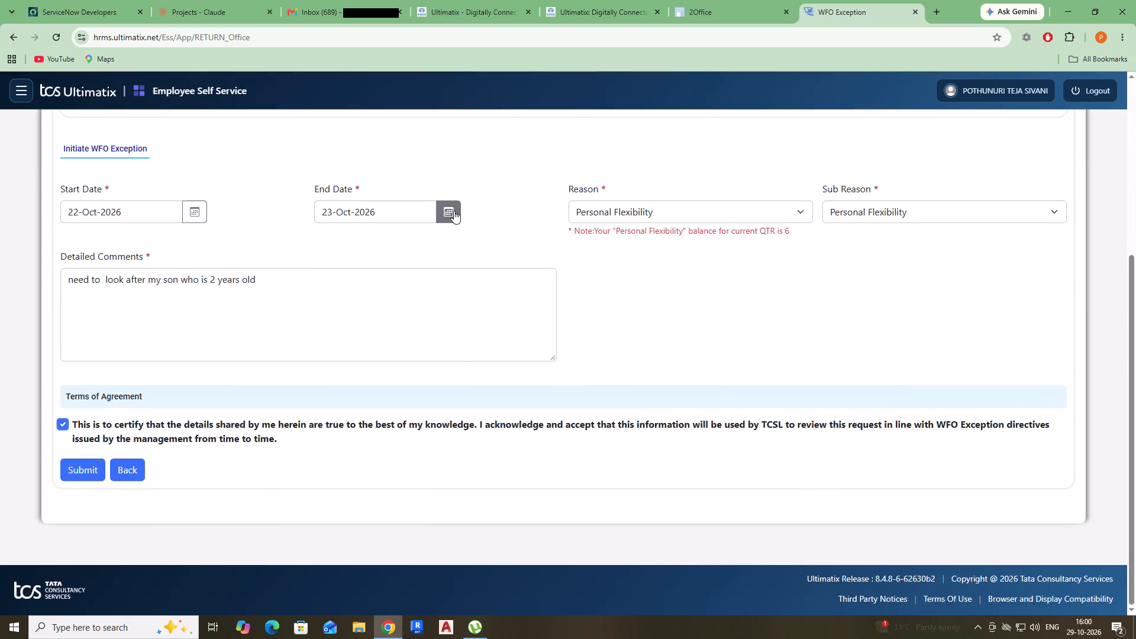
left_click(375, 311)
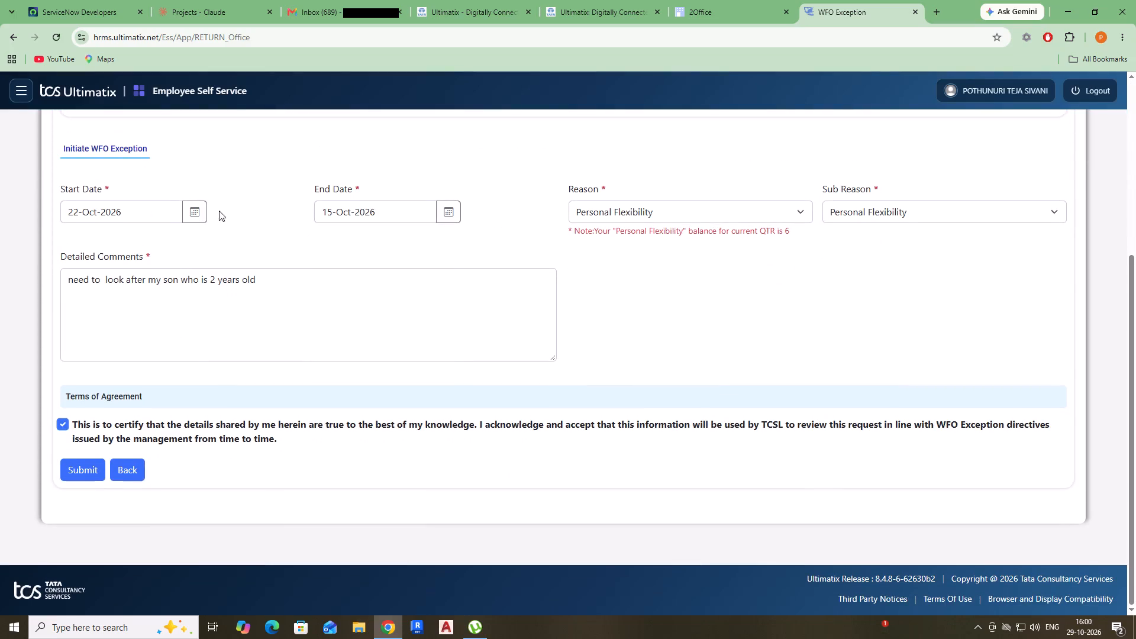
left_click(191, 206)
left_click(150, 325)
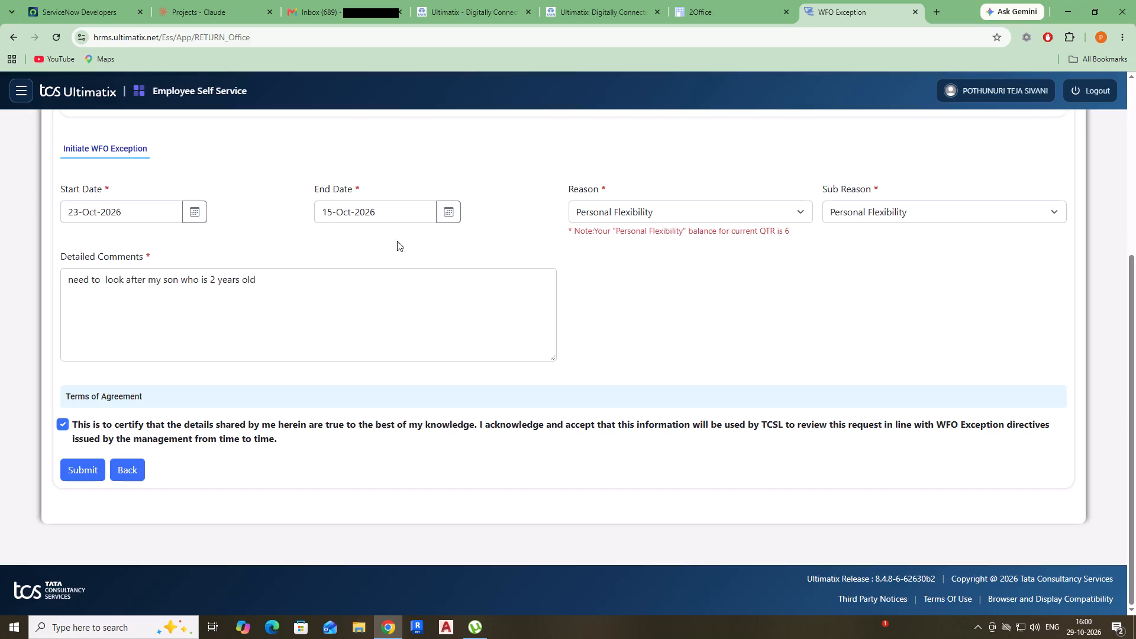
left_click(444, 208)
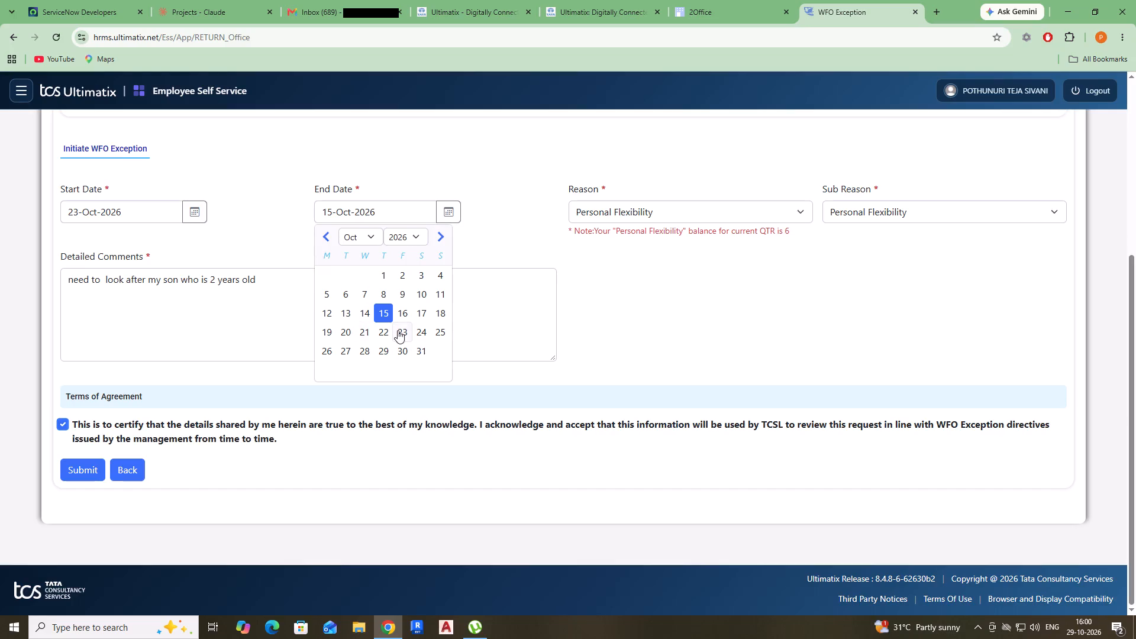
left_click(398, 330)
Change the request's reason to WFO Non TCS Office with sub reason Compensatory WFH.
left_click(728, 218)
left_click(646, 248)
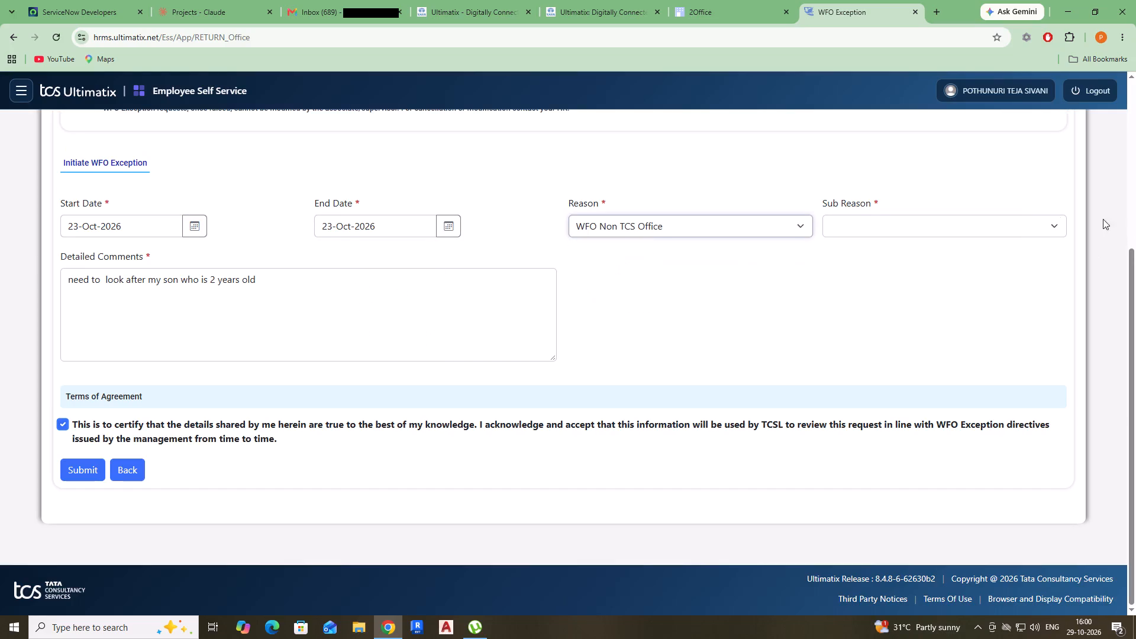
left_click(1031, 217)
left_click(859, 318)
Replace the detailed comments with "I have c shift on mentioned date".
left_click(224, 288)
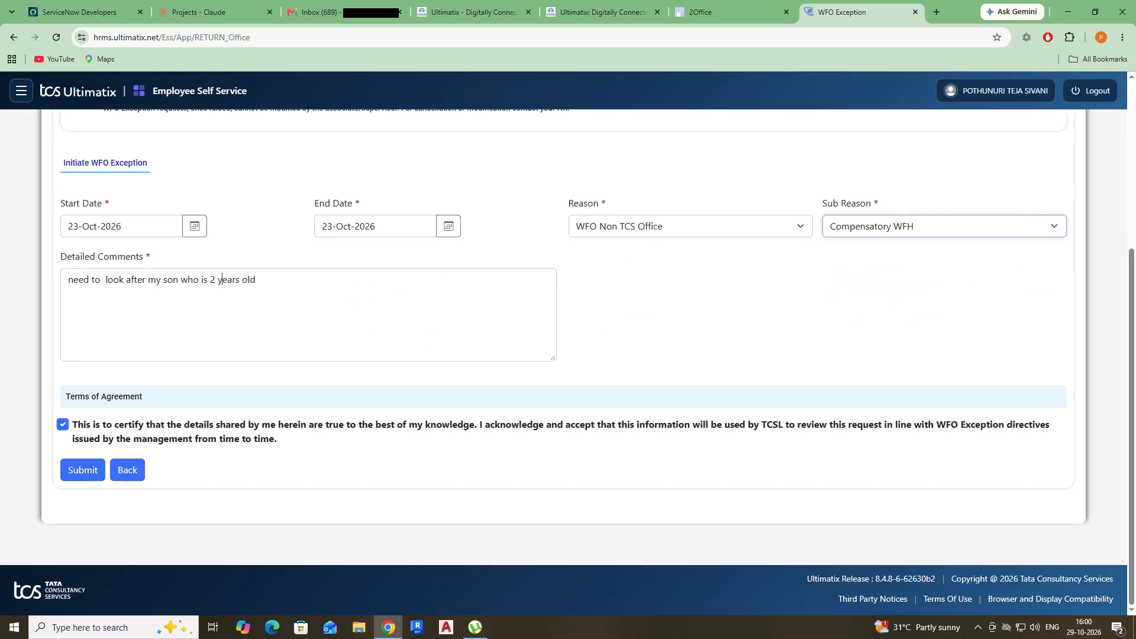
key("ctrl+a")
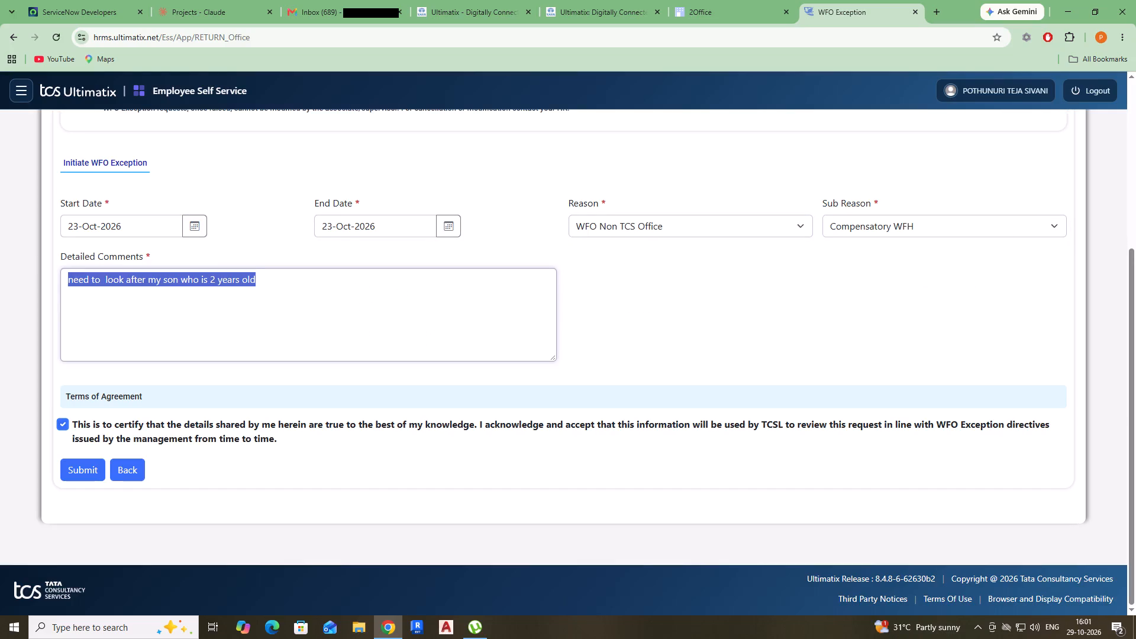
key("BackSpace")
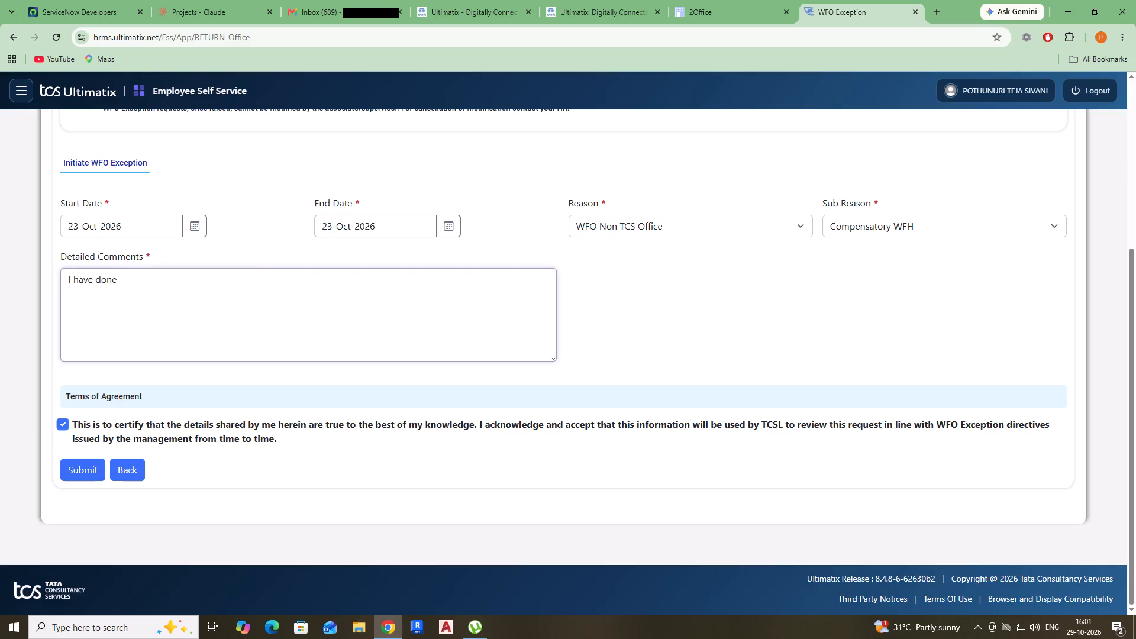
key("Tab")
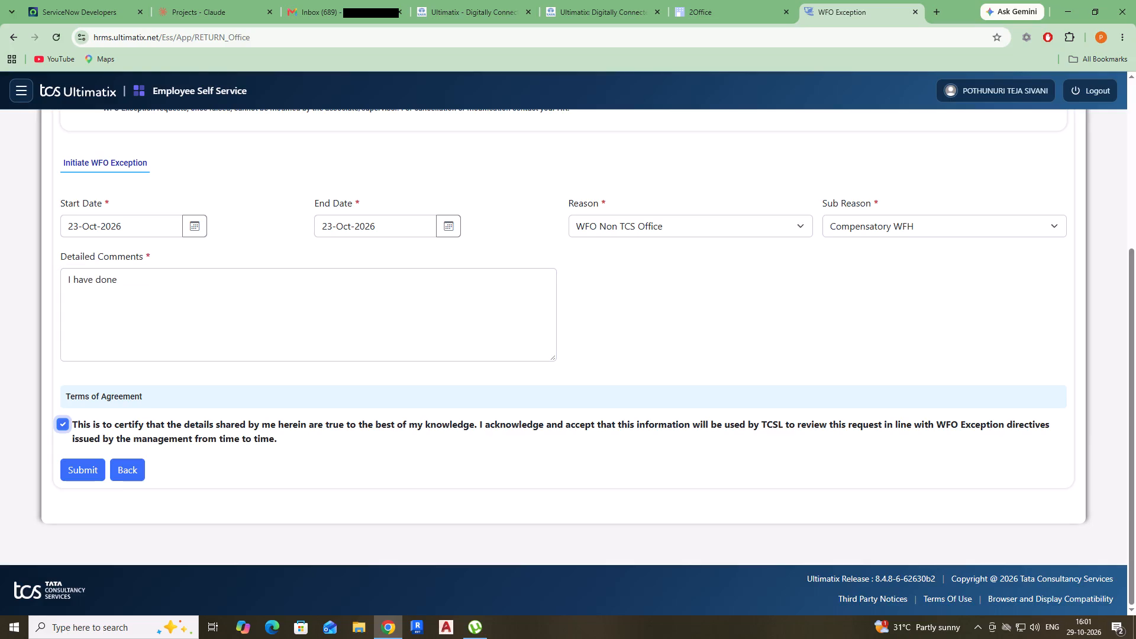
left_click_drag(97, 283, 98, 283)
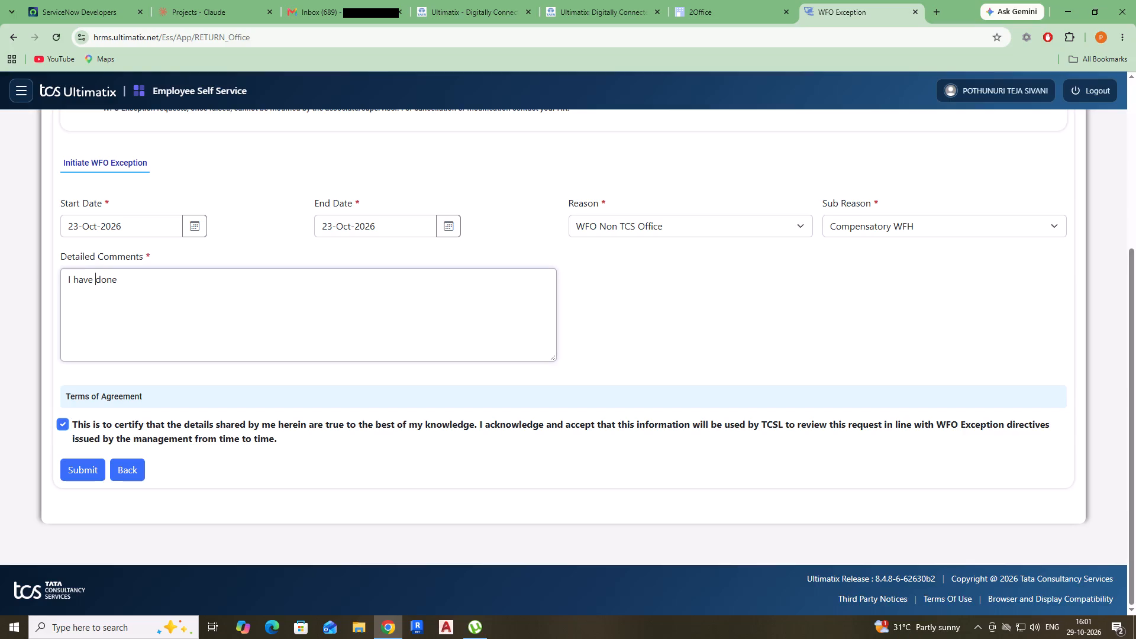
left_click_drag(98, 283, 123, 287)
key("BackSpace")
type("c shift on mentioned date")
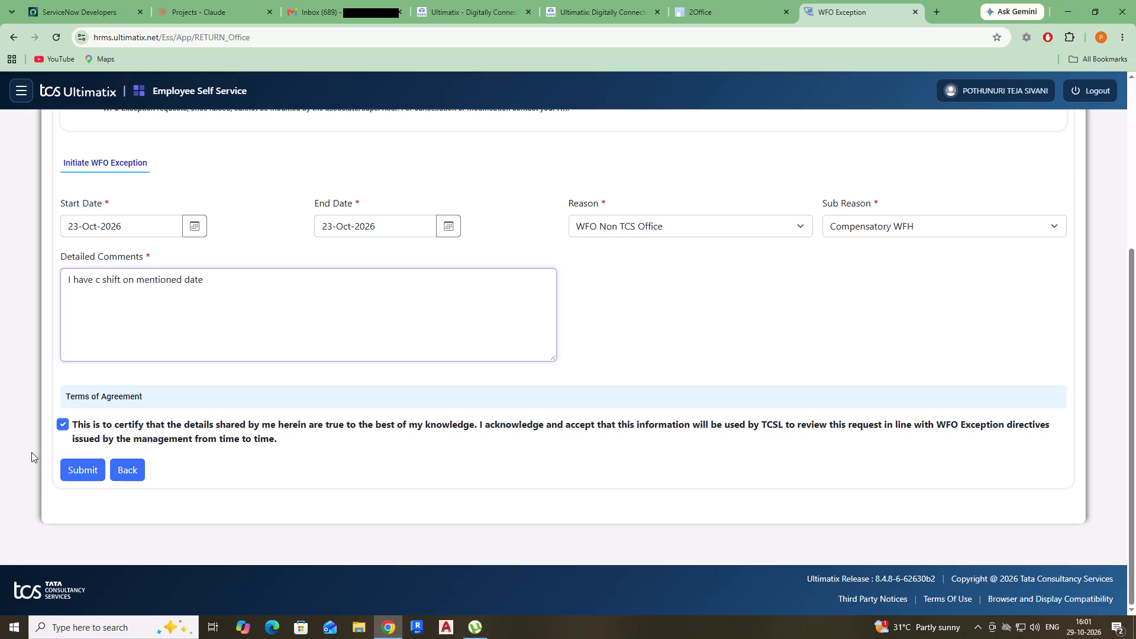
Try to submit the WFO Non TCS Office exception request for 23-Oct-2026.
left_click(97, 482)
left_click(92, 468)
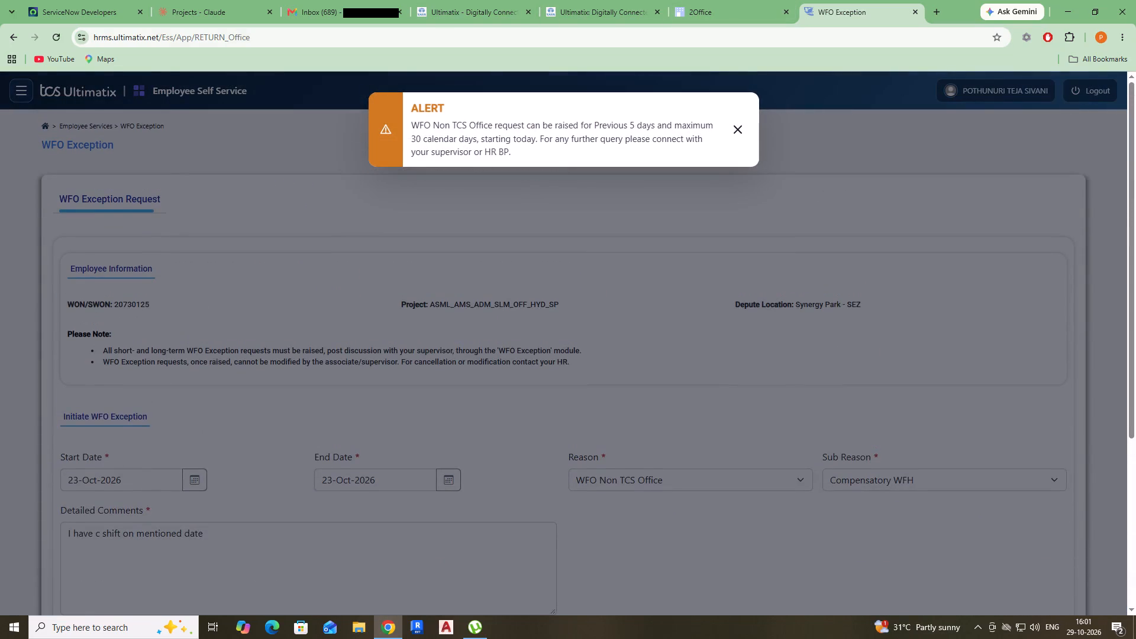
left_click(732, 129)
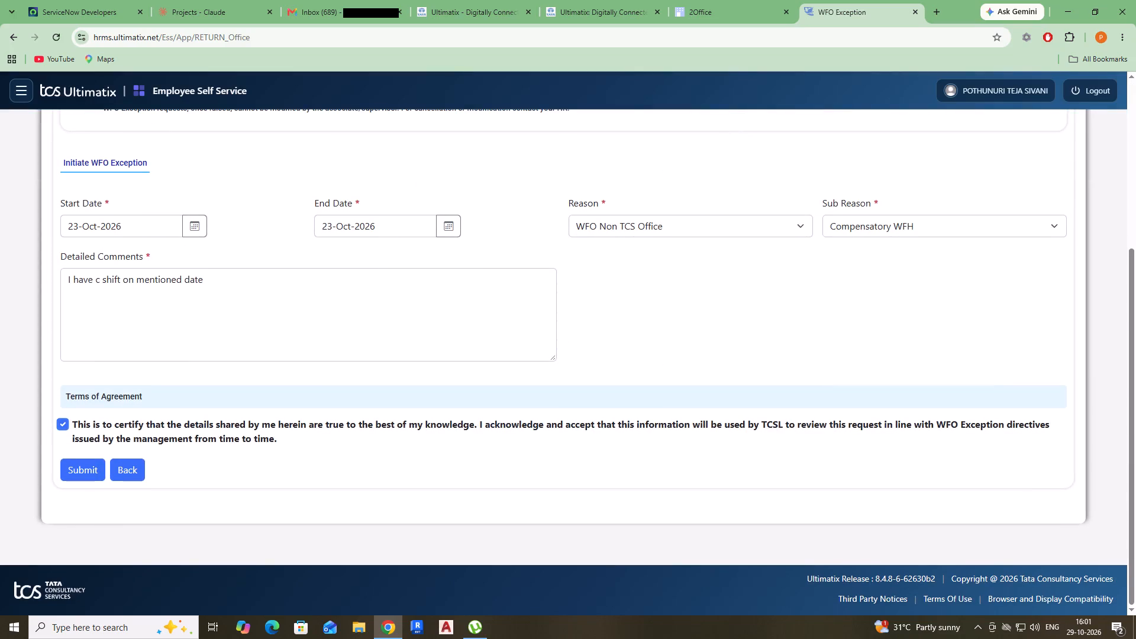
Check the WFO status details of 23 October 2026 in the 2Office calendar.
scroll(150, 285, "up", 12)
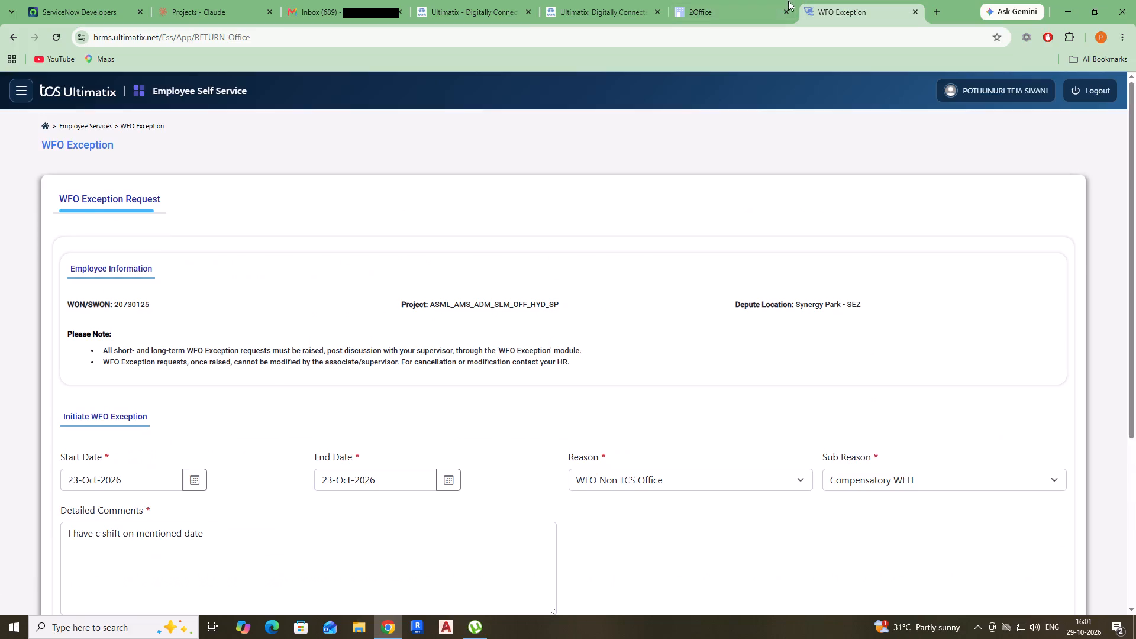
left_click(715, 7)
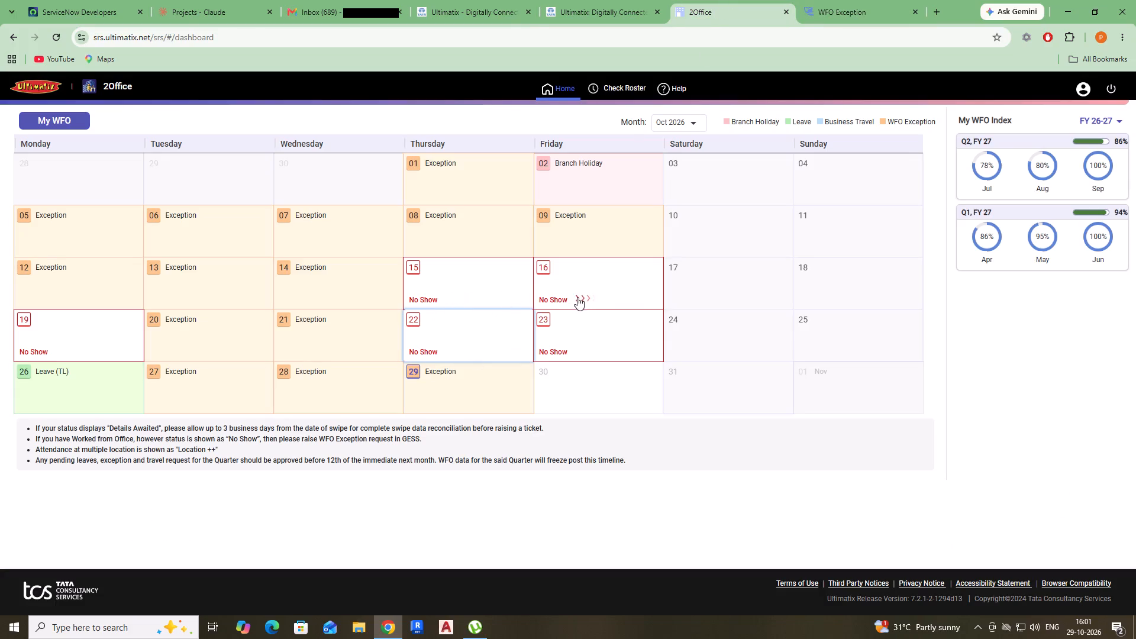
left_click(595, 341)
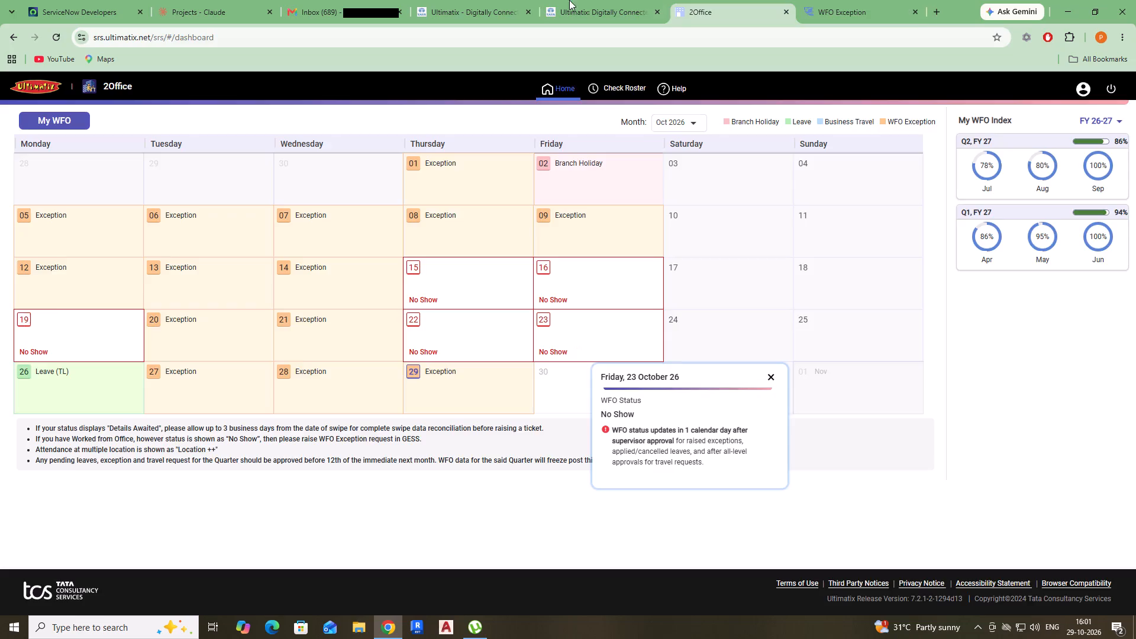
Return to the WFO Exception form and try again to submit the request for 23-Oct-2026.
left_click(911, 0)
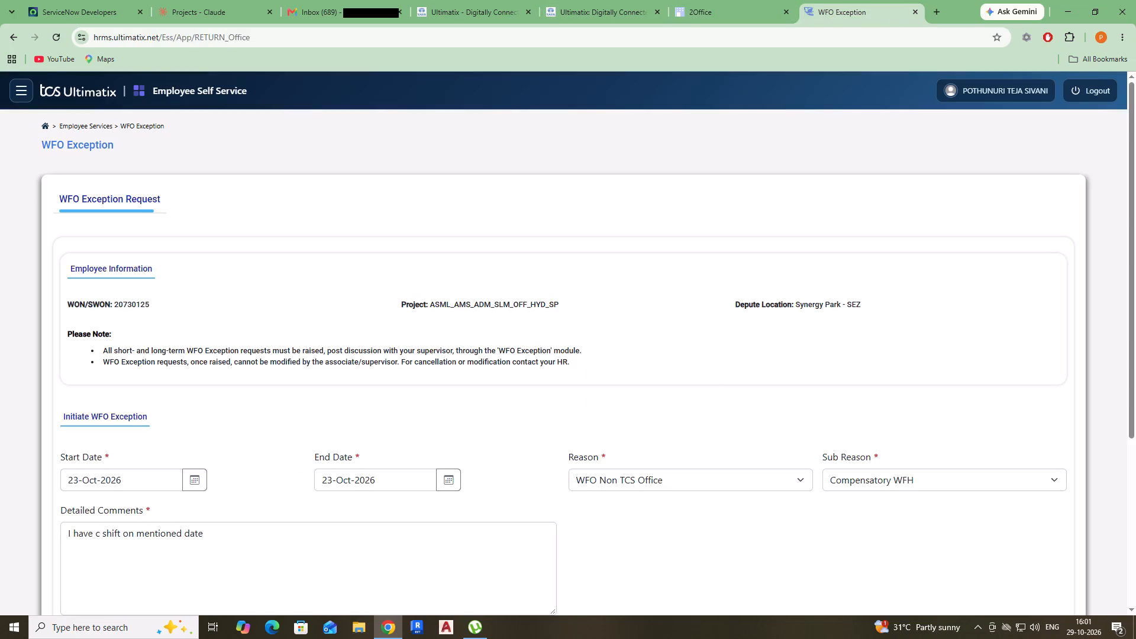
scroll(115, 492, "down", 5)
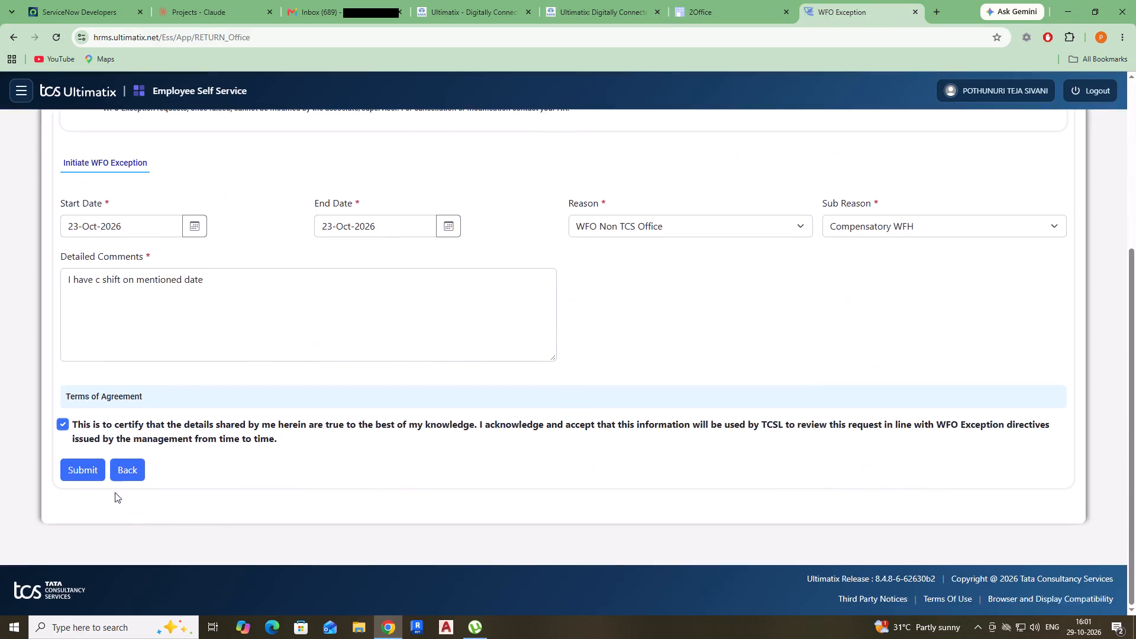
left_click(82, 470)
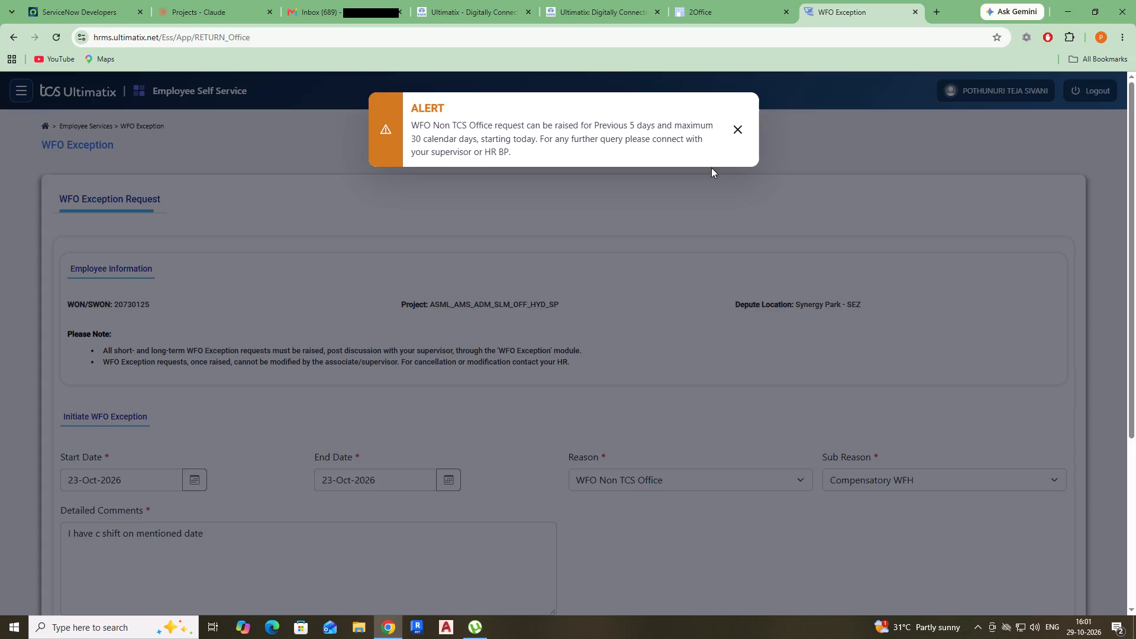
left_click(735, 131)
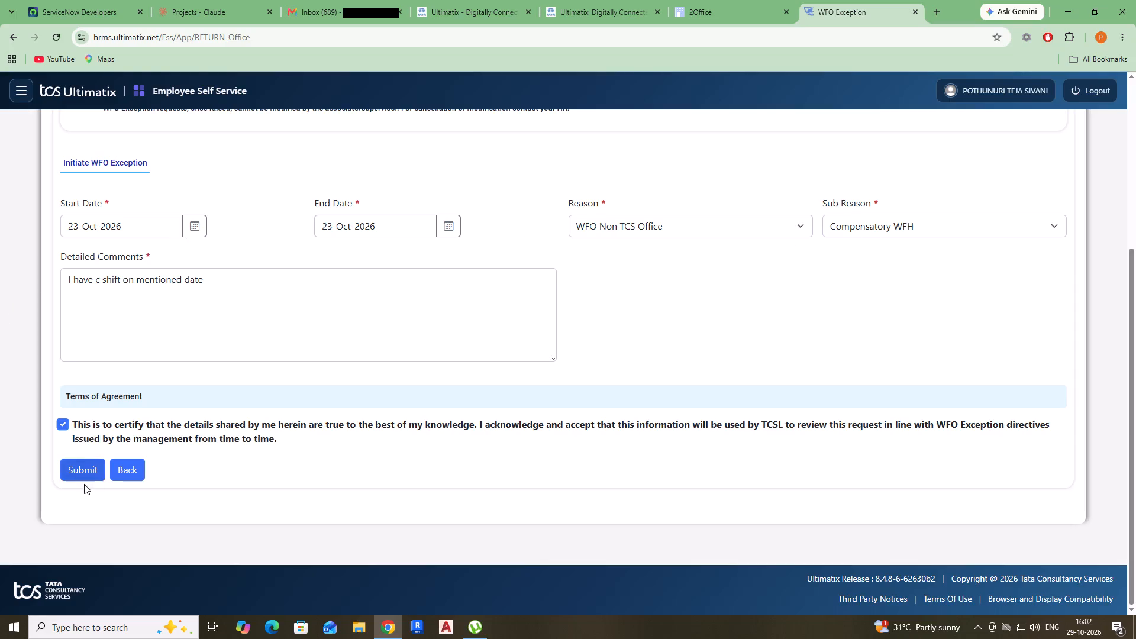
Check the WFO status details of 26 October 2026 in the 2Office calendar.
scroll(85, 415, "up", 4)
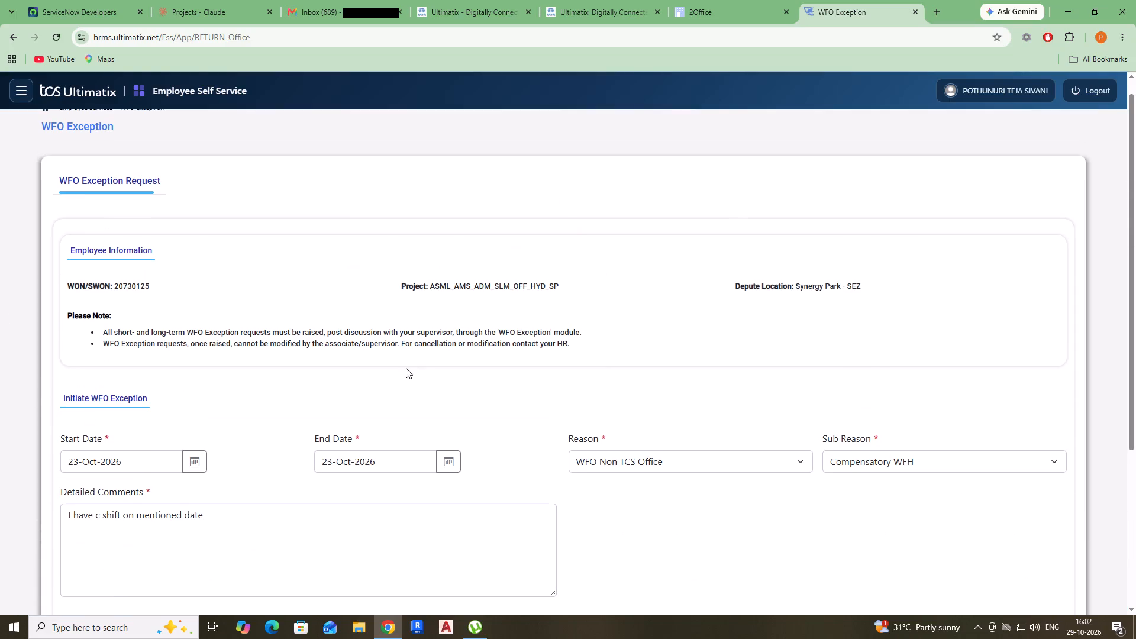
scroll(402, 371, "down", 5)
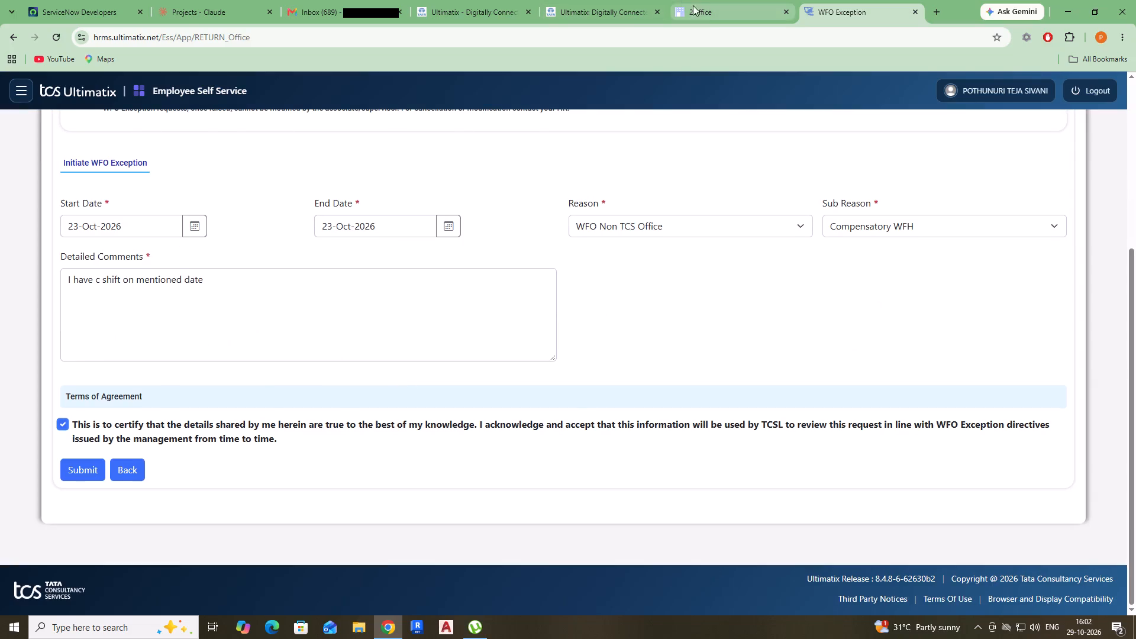
left_click(708, 11)
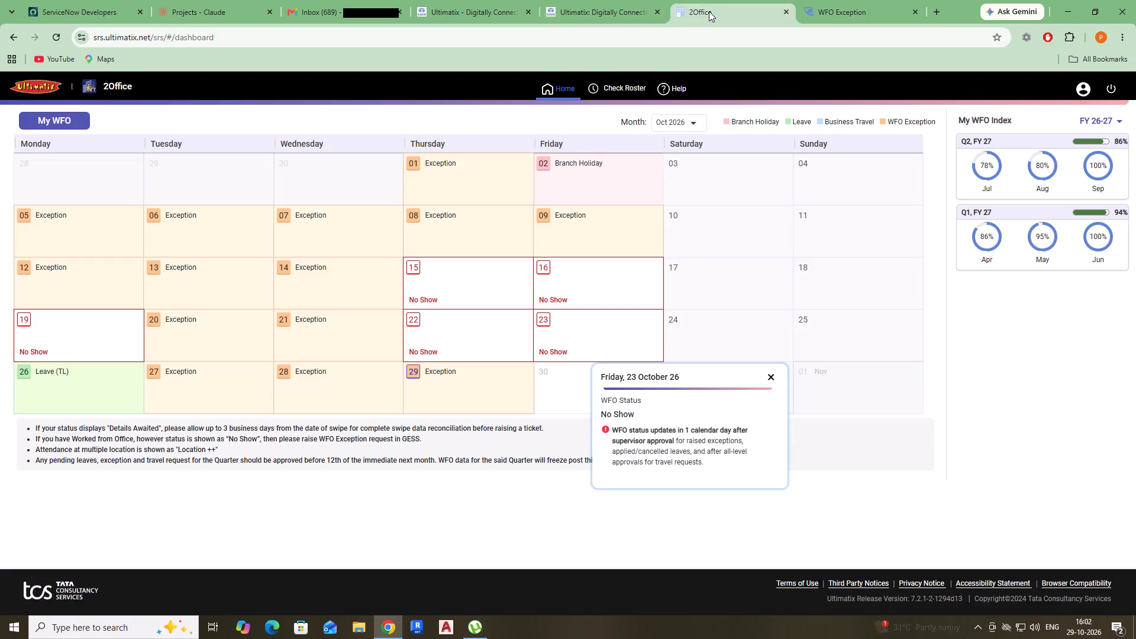
left_click(31, 400)
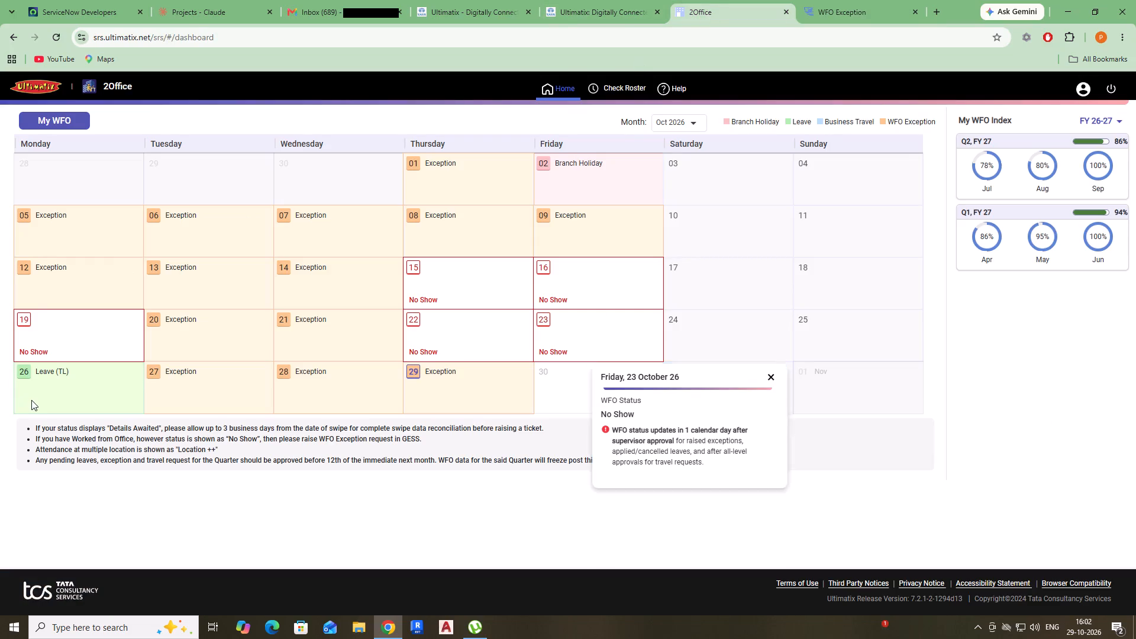
left_click(31, 400)
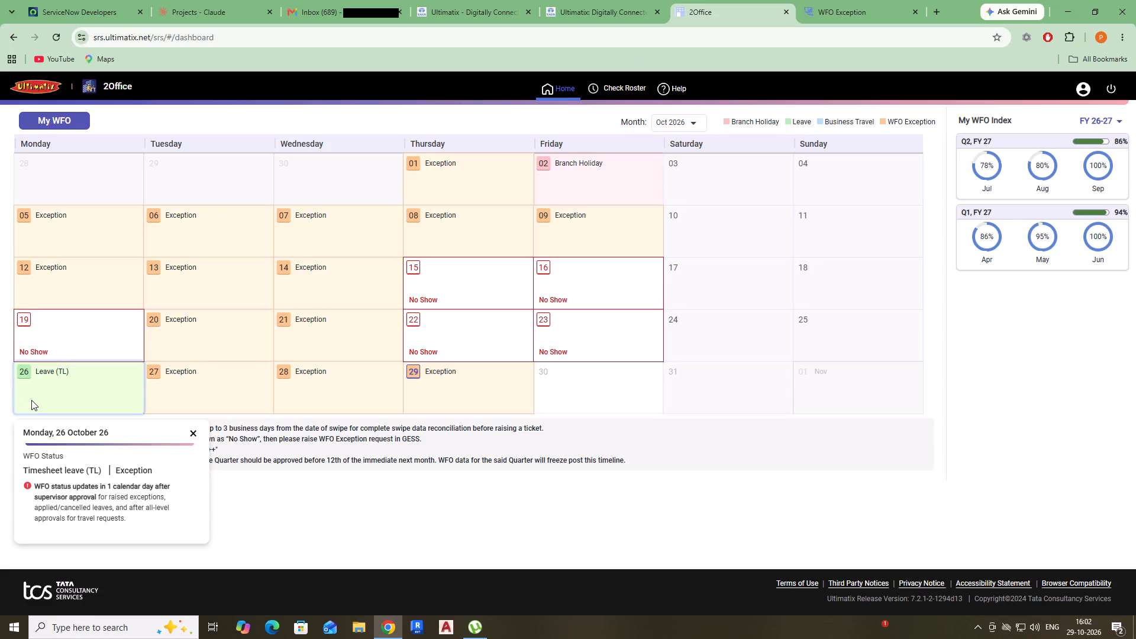
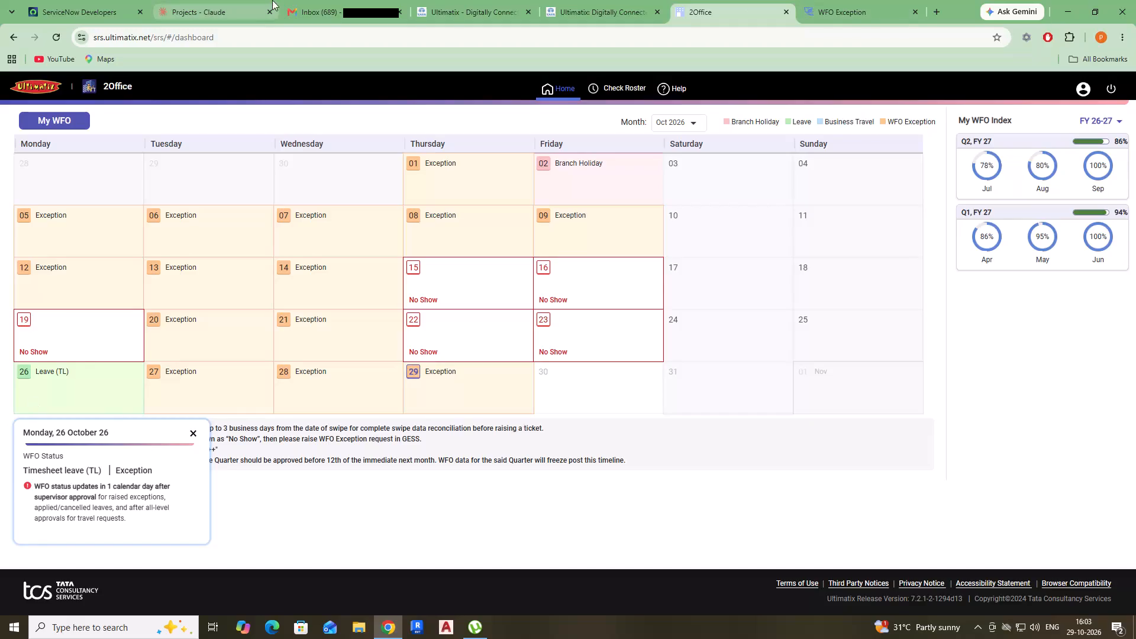
Close the duplicate Ultimatix portal page, keeping one Ultimatix menu page open.
left_click(460, 5)
left_click(590, 13)
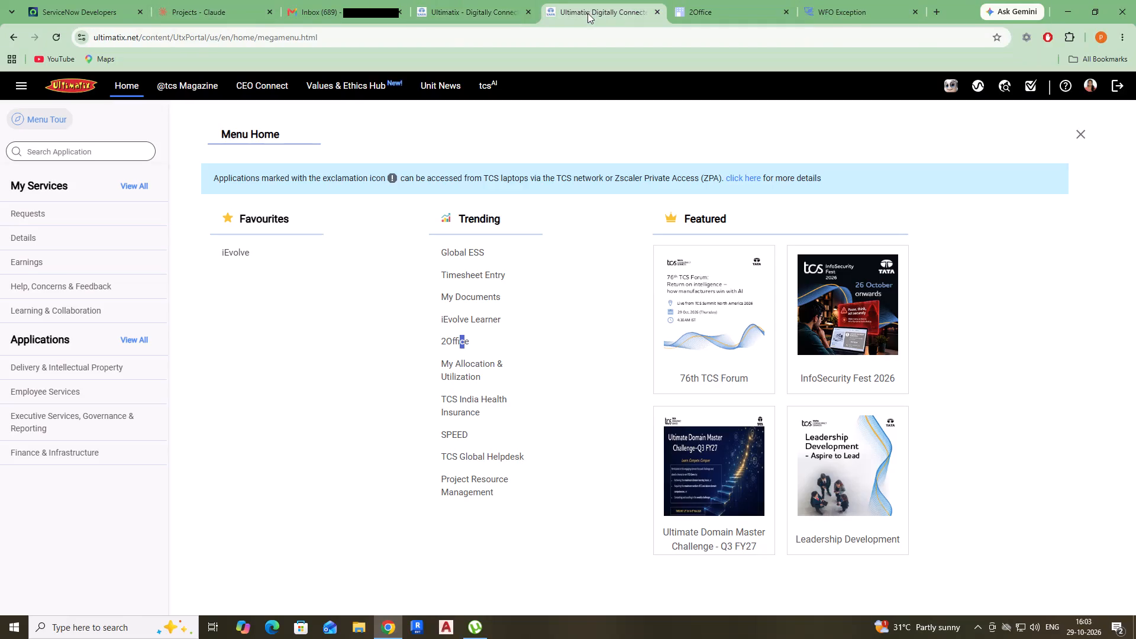
left_click(529, 11)
Open Global ESS from the Trending applications on the Ultimatix menu page.
left_click(470, 279)
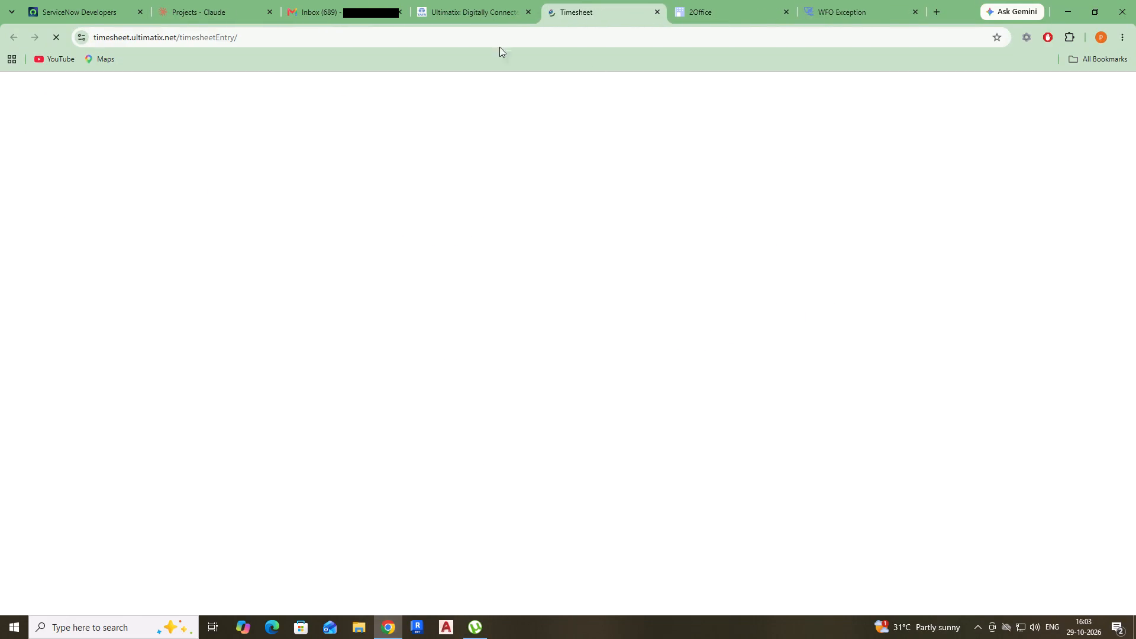
left_click(660, 9)
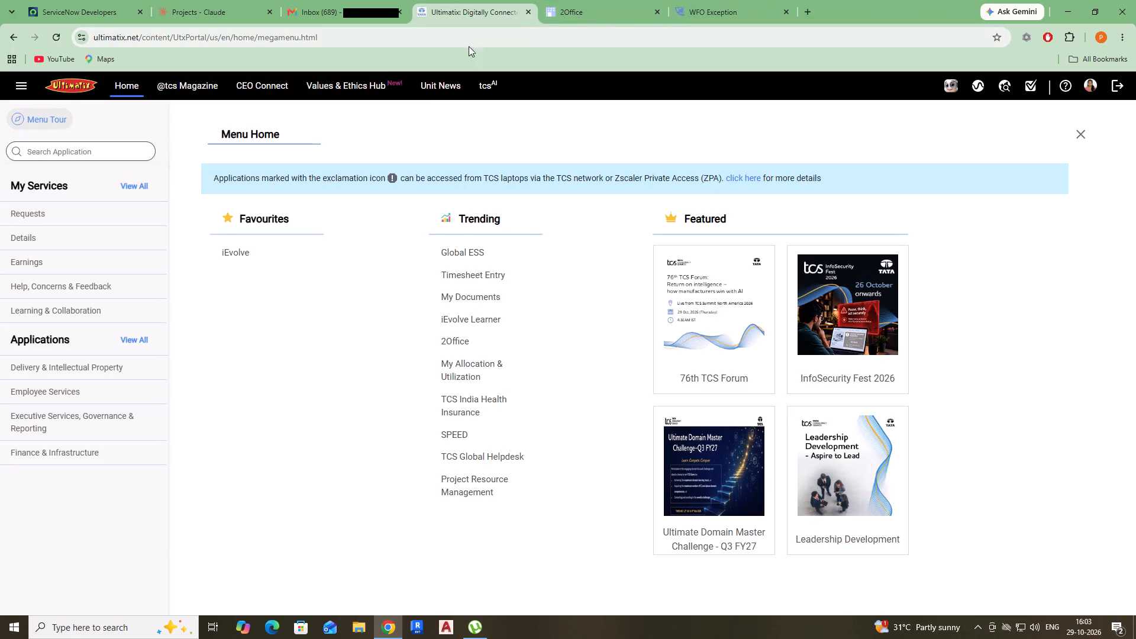
left_click(622, 16)
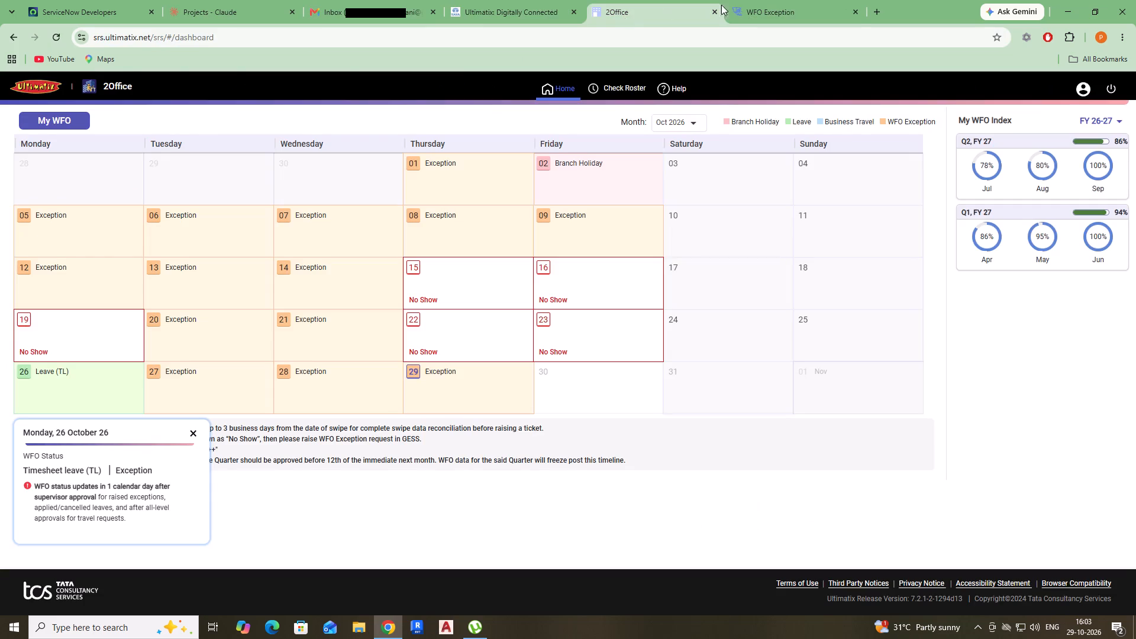
left_click(740, 4)
left_click(499, 20)
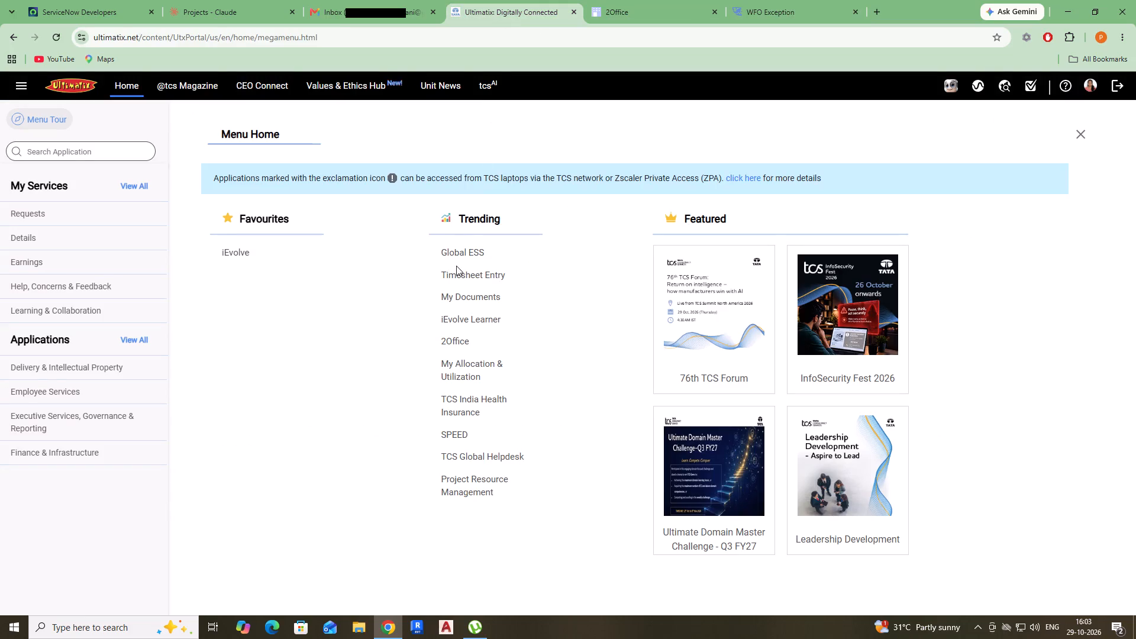
left_click(463, 253)
Return to the 2Office calendar and dismiss the status details of 26 October 2026.
left_click(718, 0)
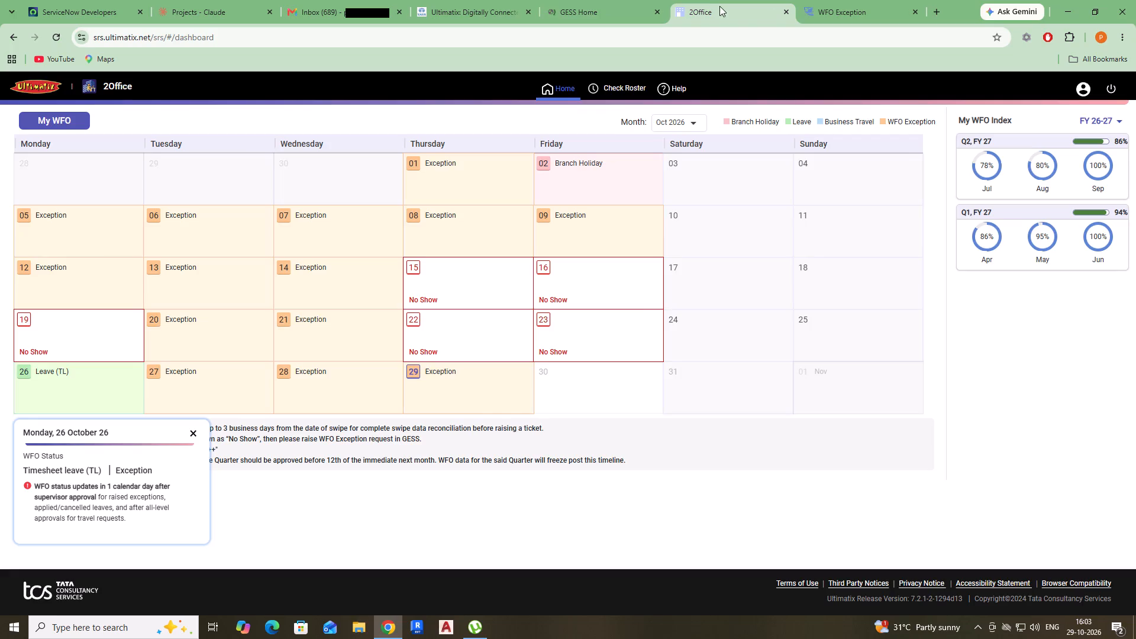
left_click(54, 372)
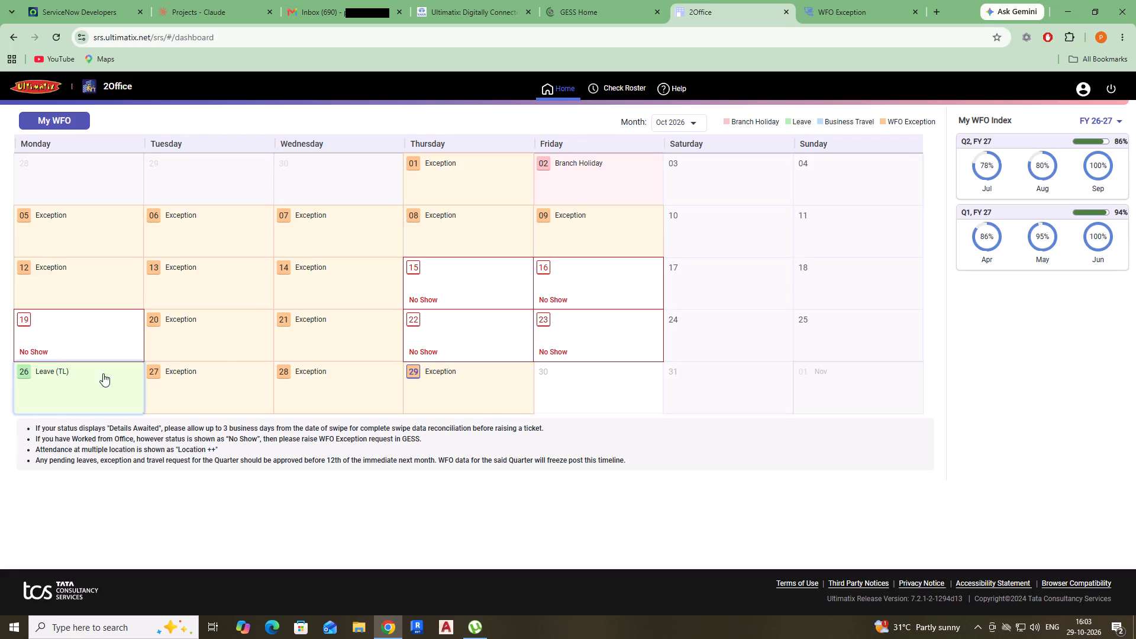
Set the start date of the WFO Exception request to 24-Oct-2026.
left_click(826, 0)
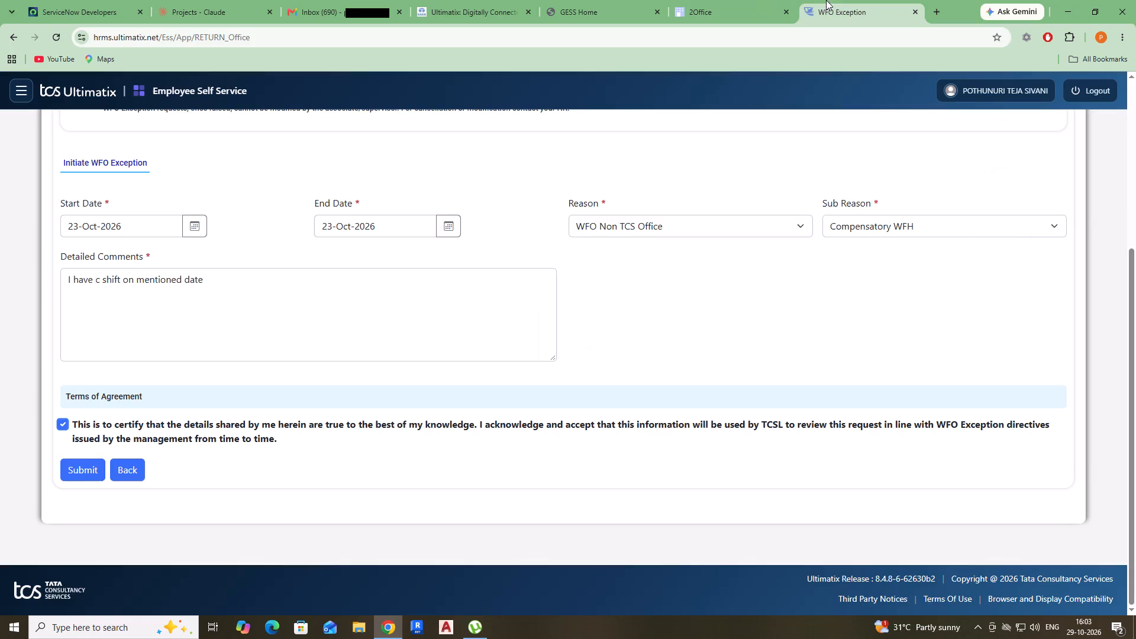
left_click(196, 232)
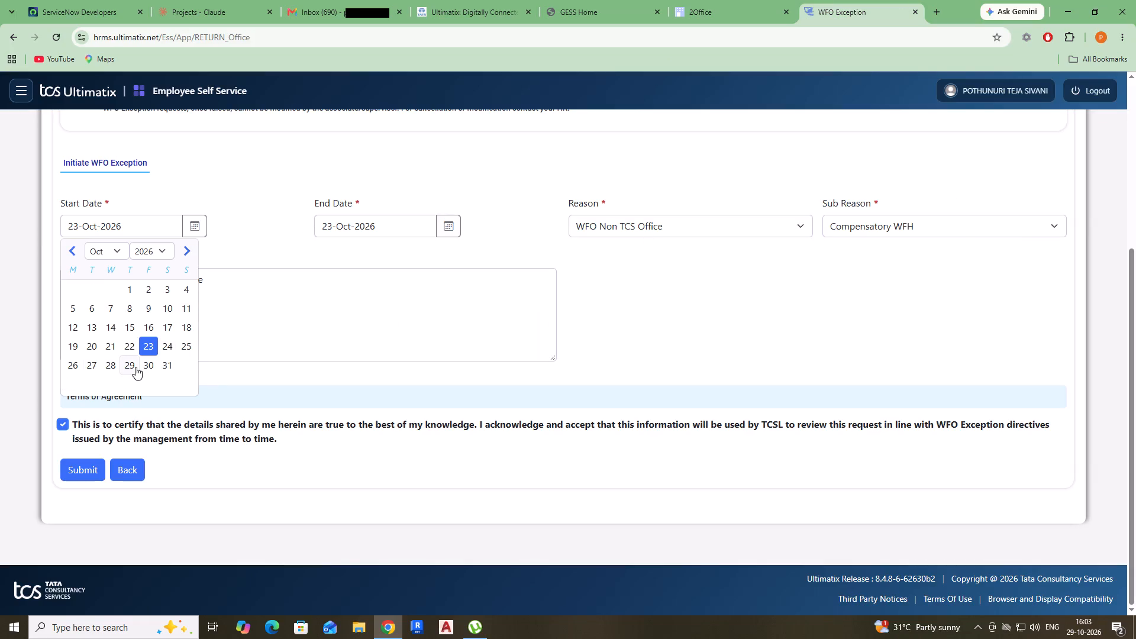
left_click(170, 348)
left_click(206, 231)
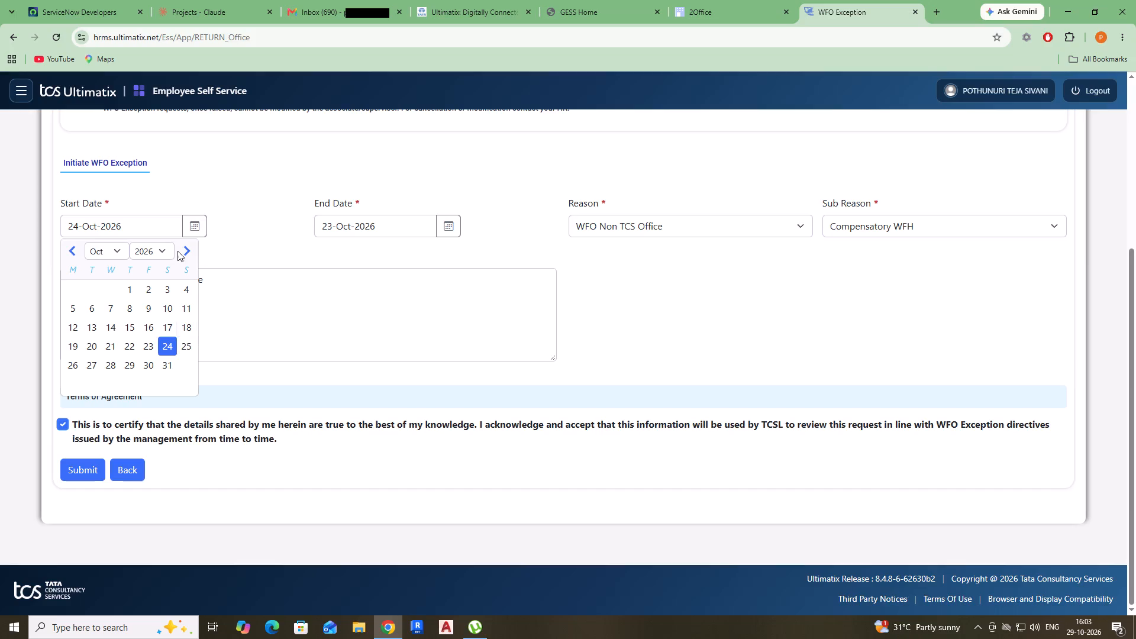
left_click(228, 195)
Check the WFO status details of 15 and 19 October 2026 in the 2Office calendar.
left_click(691, 2)
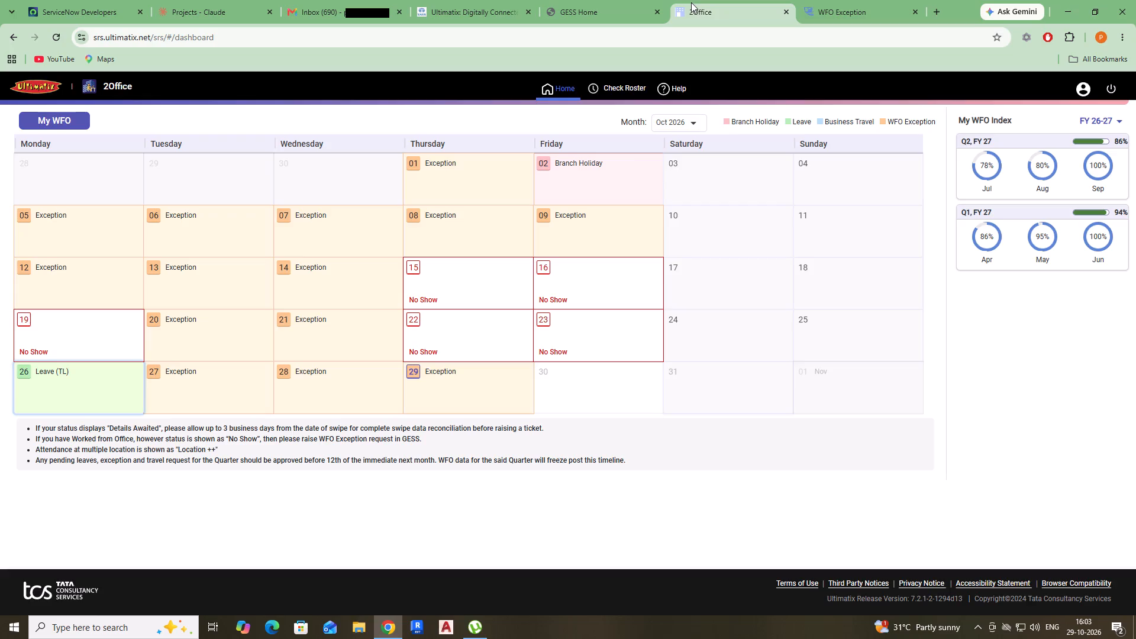
left_click(446, 288)
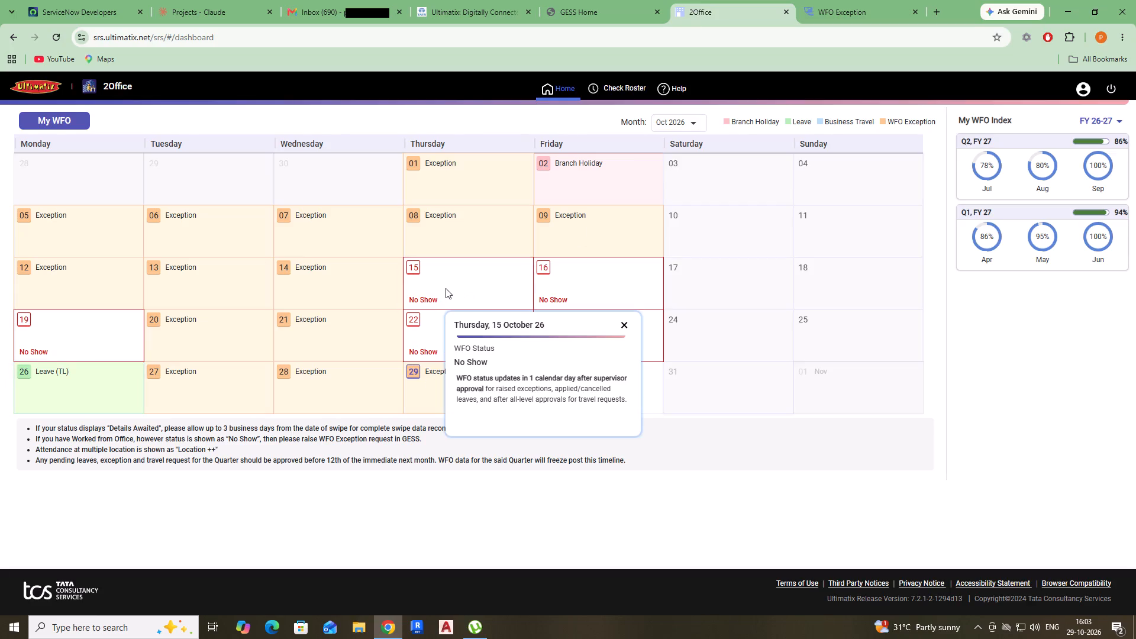
left_click(415, 350)
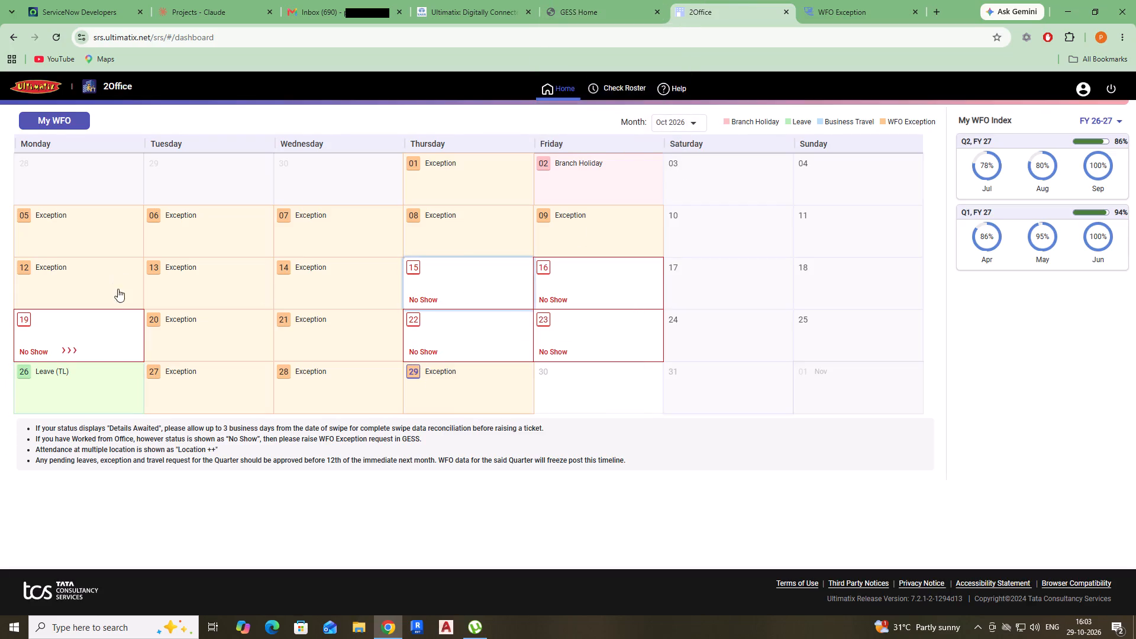
left_click(93, 332)
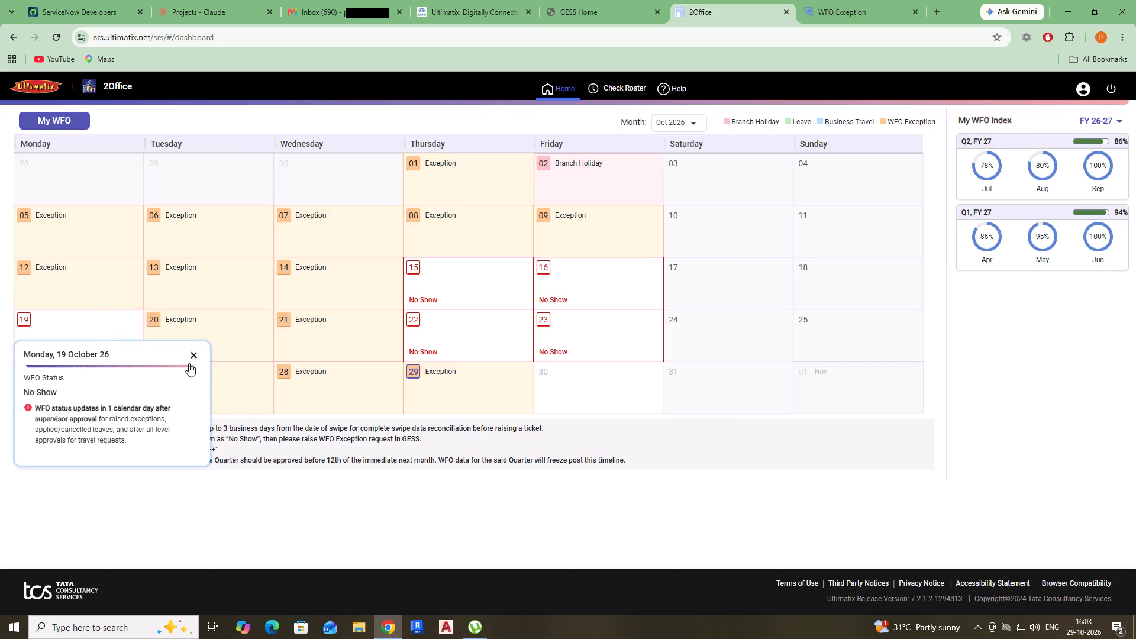
left_click(191, 353)
Close the WFO Exception form without submitting the request.
left_click(833, 0)
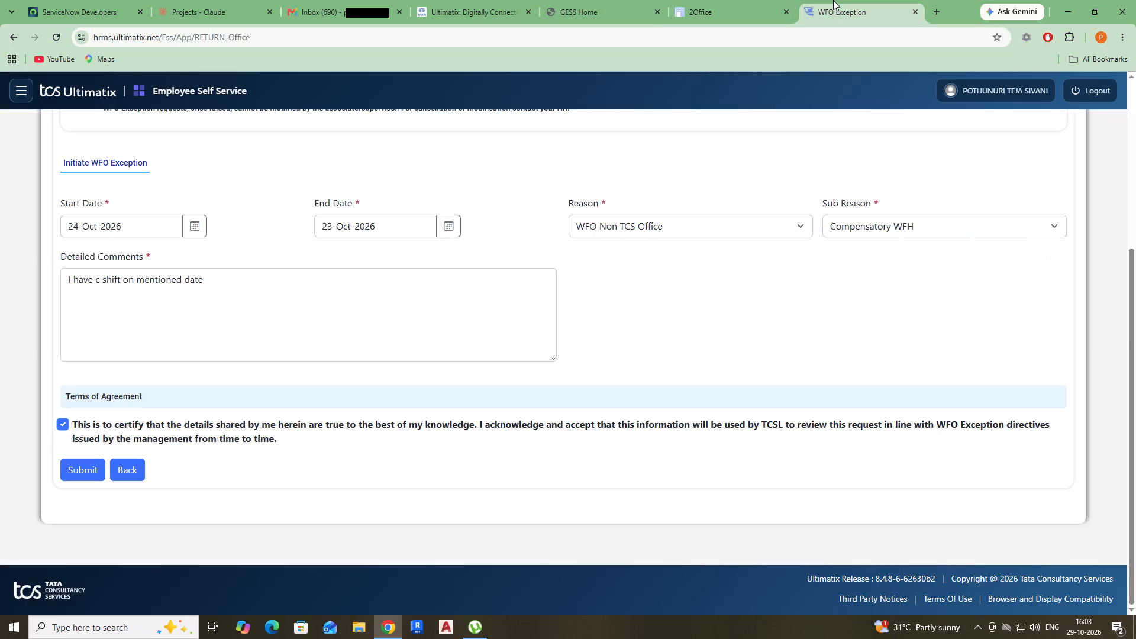
left_click(914, 11)
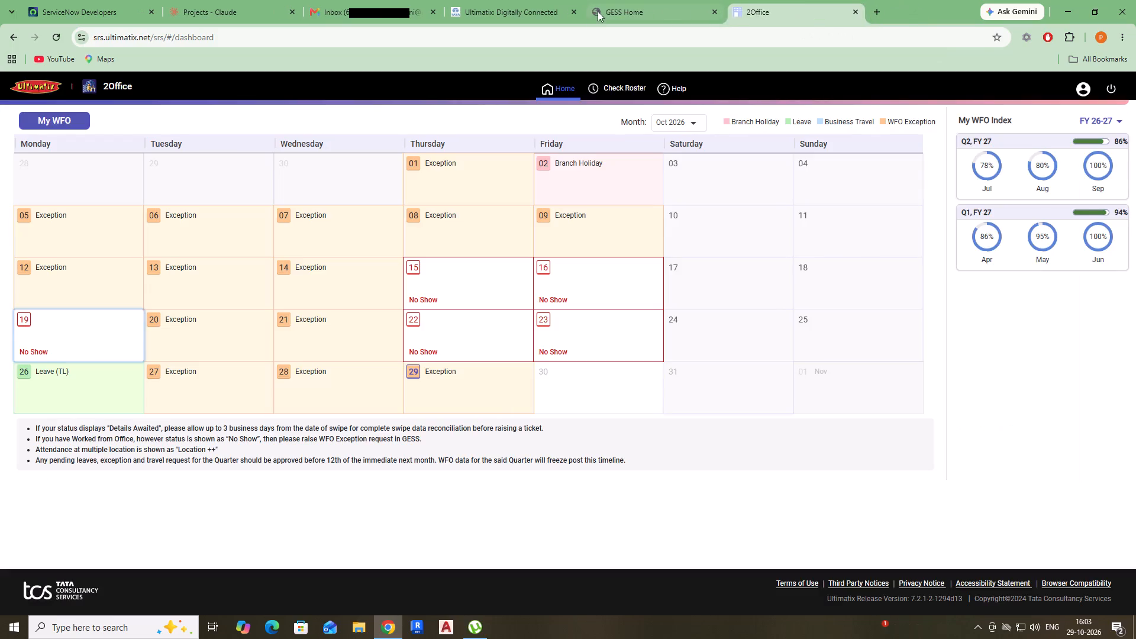
Cancel the 26-Oct-2026 Timesheet Leave among the Global ESS leave requests, with the comment "please cancel the request".
left_click(589, 12)
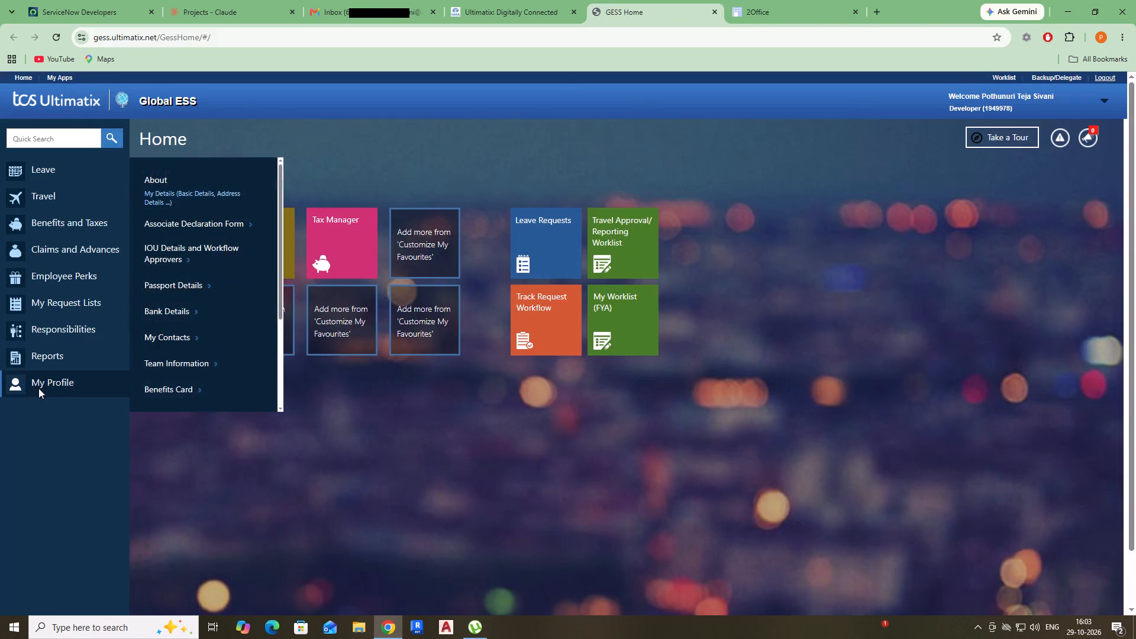
left_click(38, 388)
left_click(541, 252)
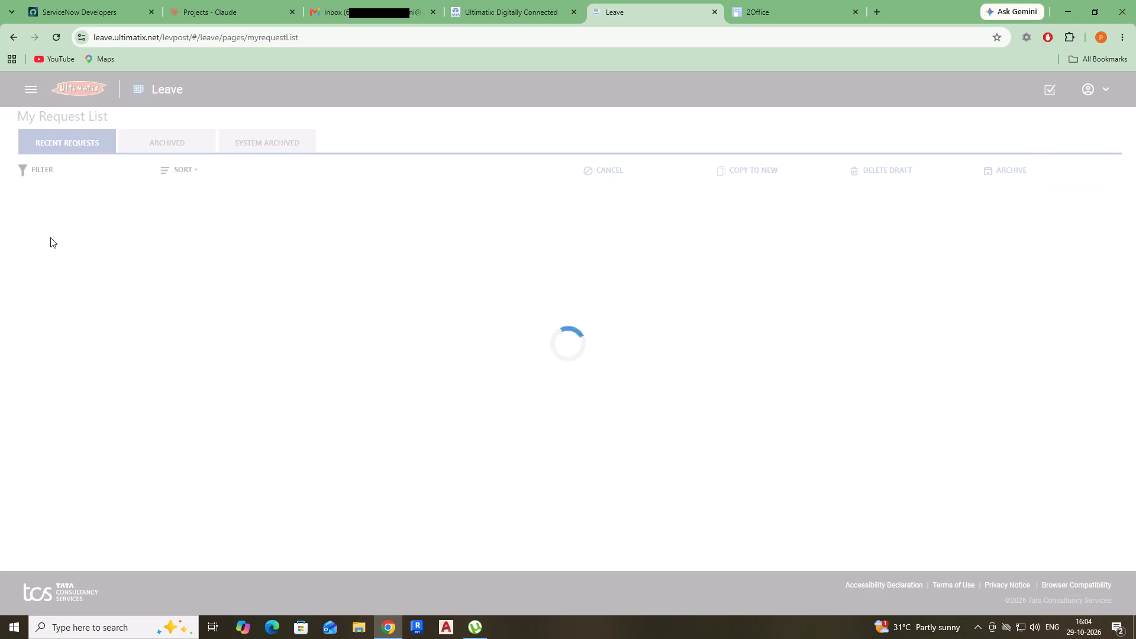
left_click(293, 290)
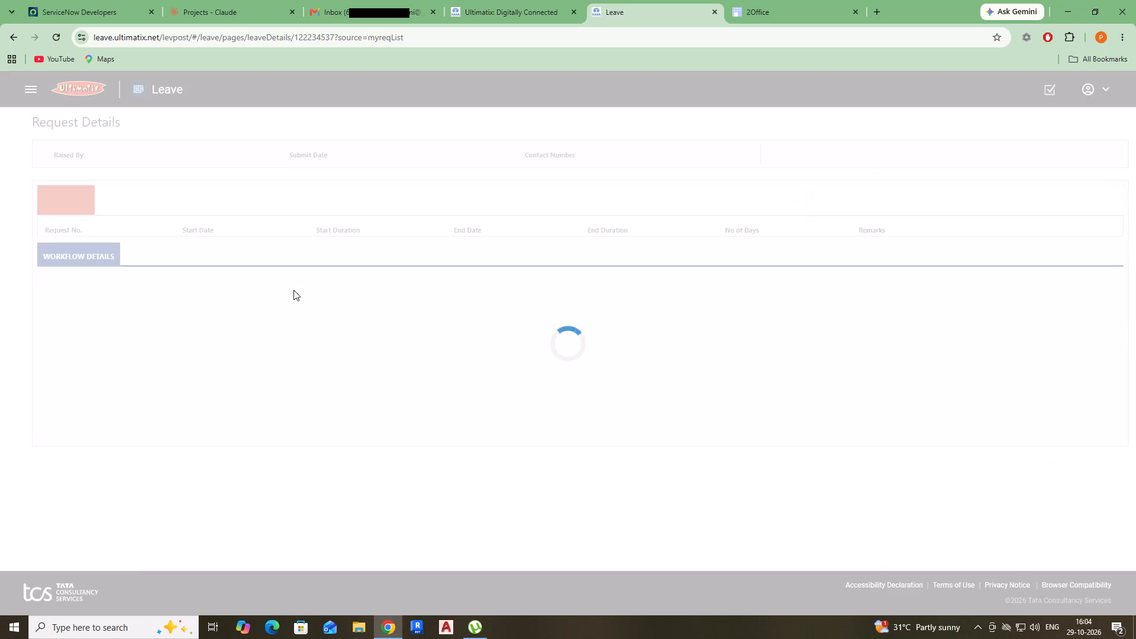
left_click(914, 532)
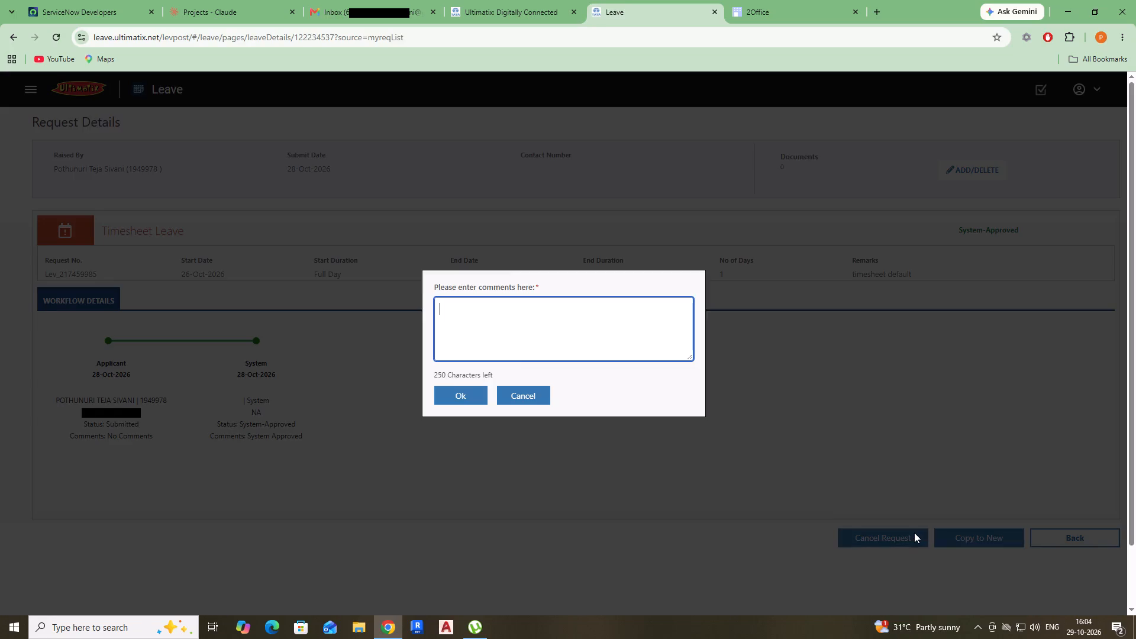
type("please cancel the request")
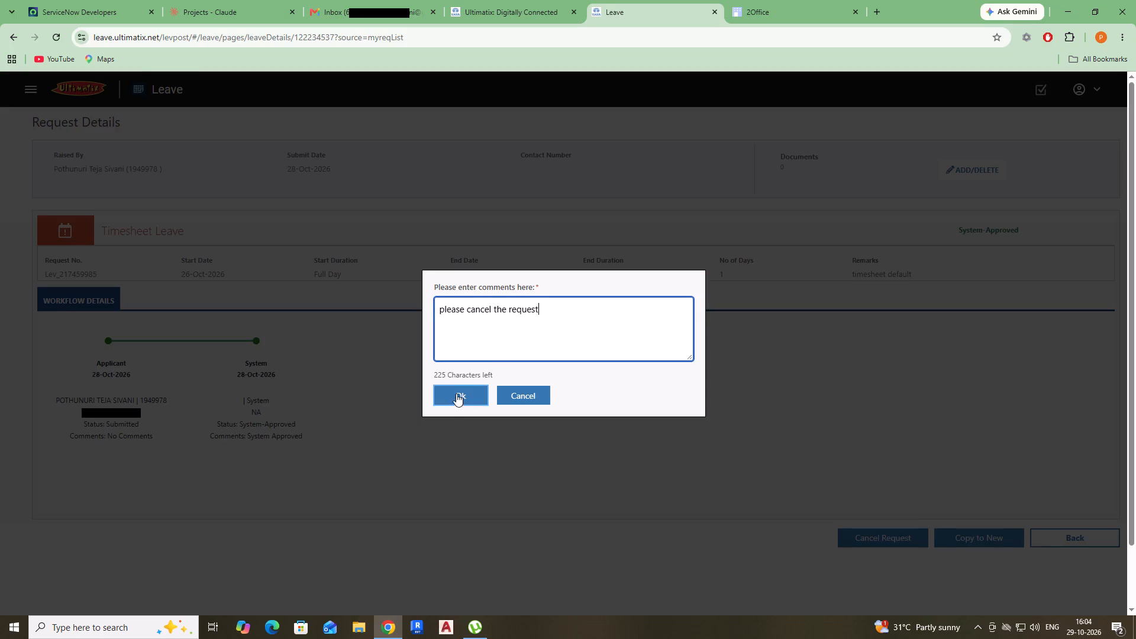
left_click(456, 393)
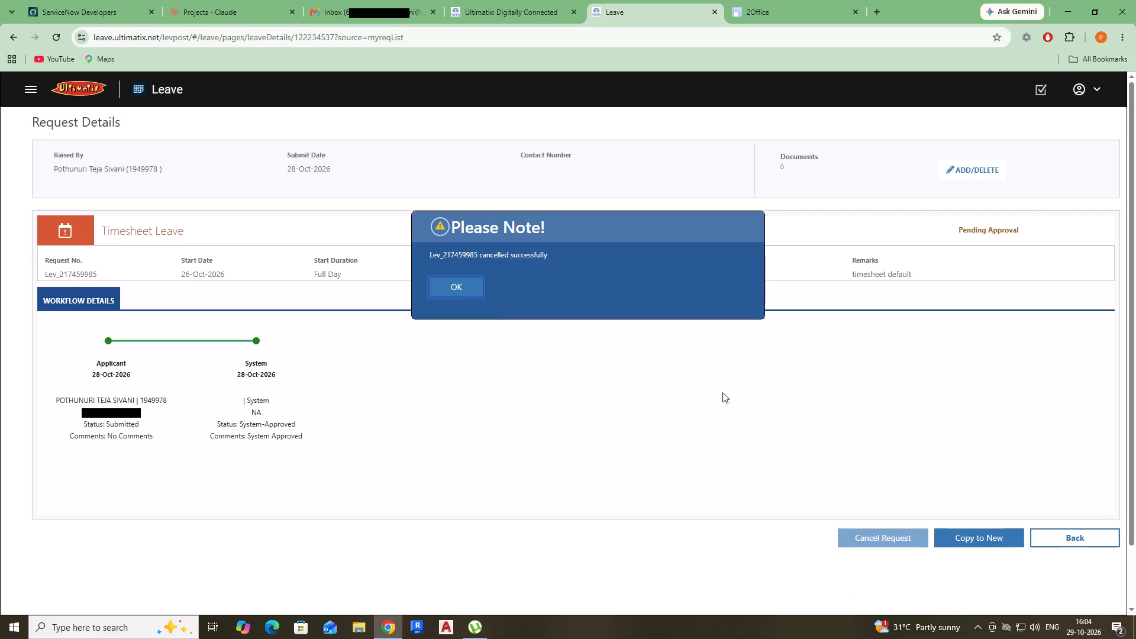
left_click(468, 296)
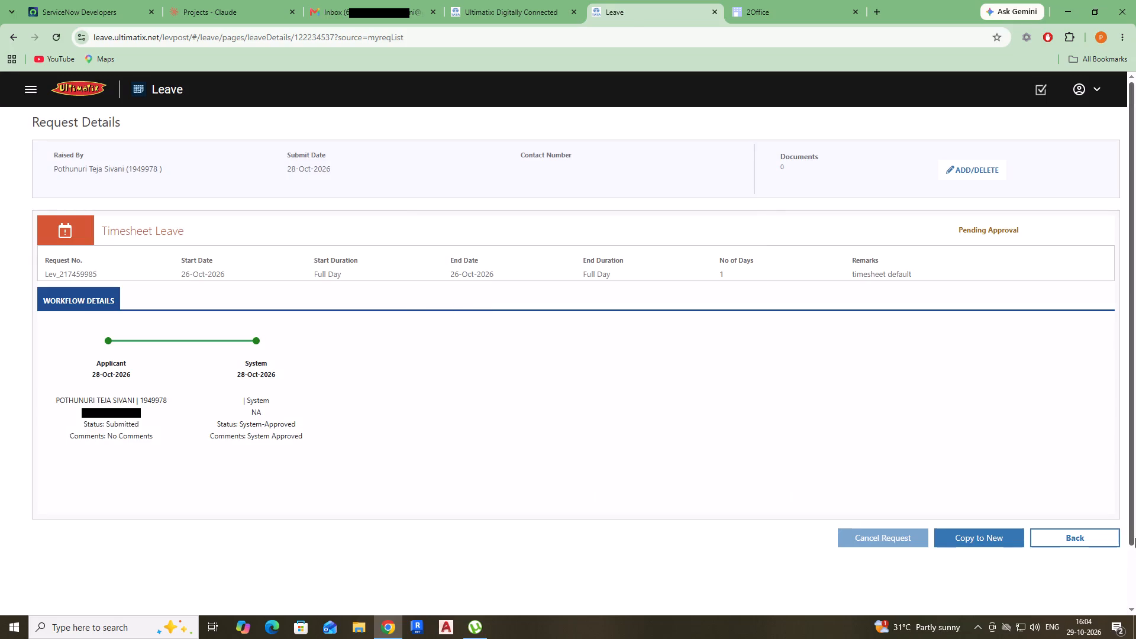
Cancel the 27-Oct-2026 Timesheet Leave request with the comment "please cancel the leave request".
left_click(1, 34)
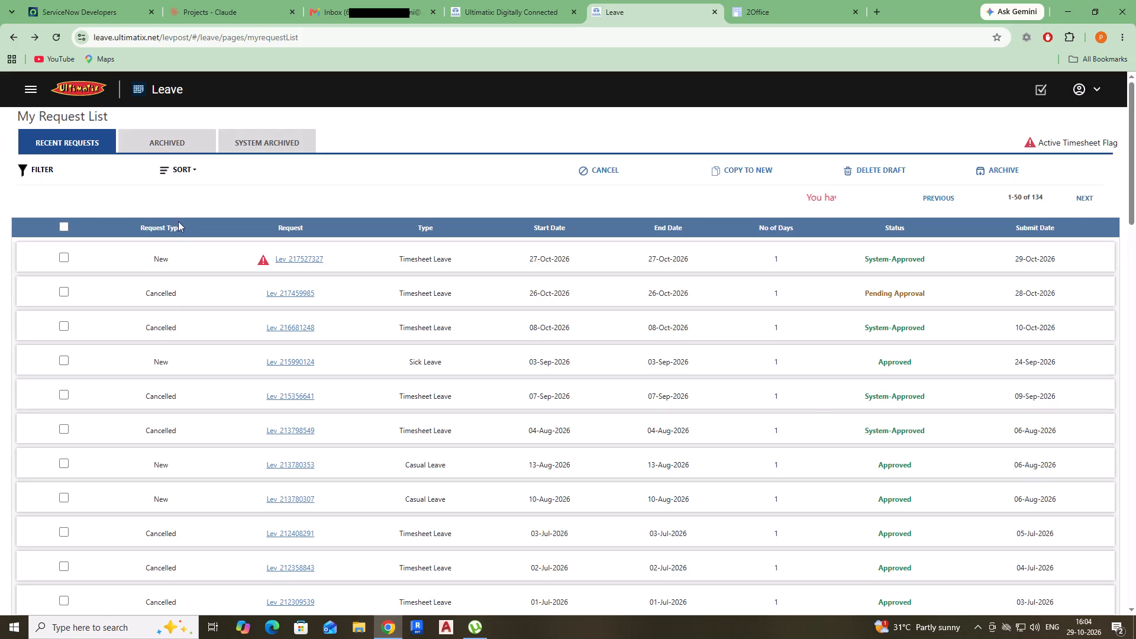
left_click(296, 254)
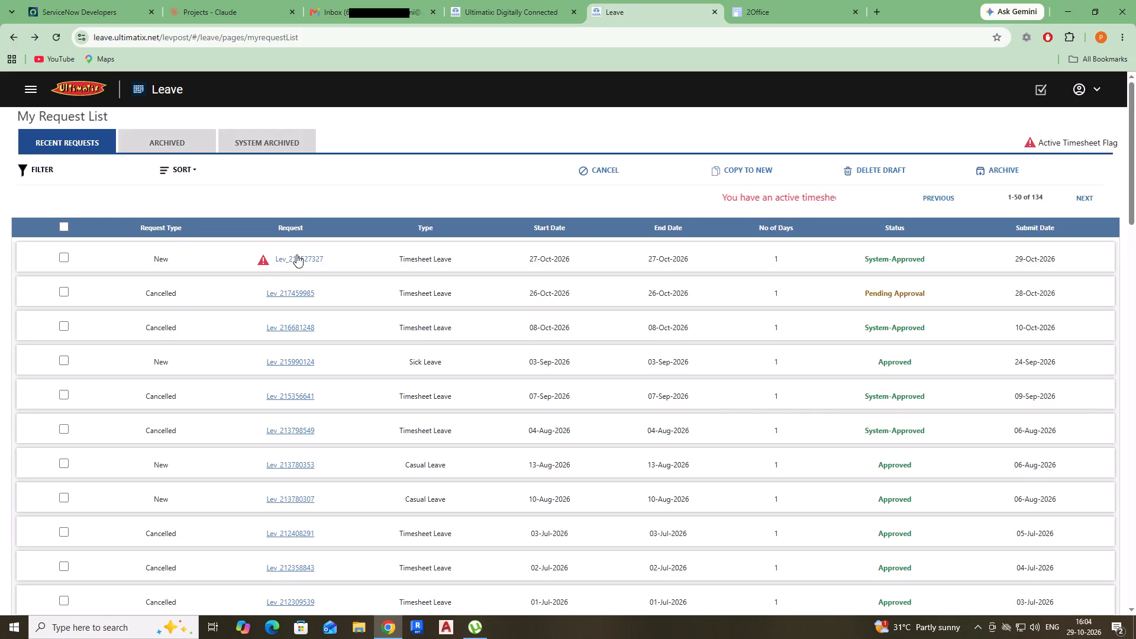
left_click(894, 538)
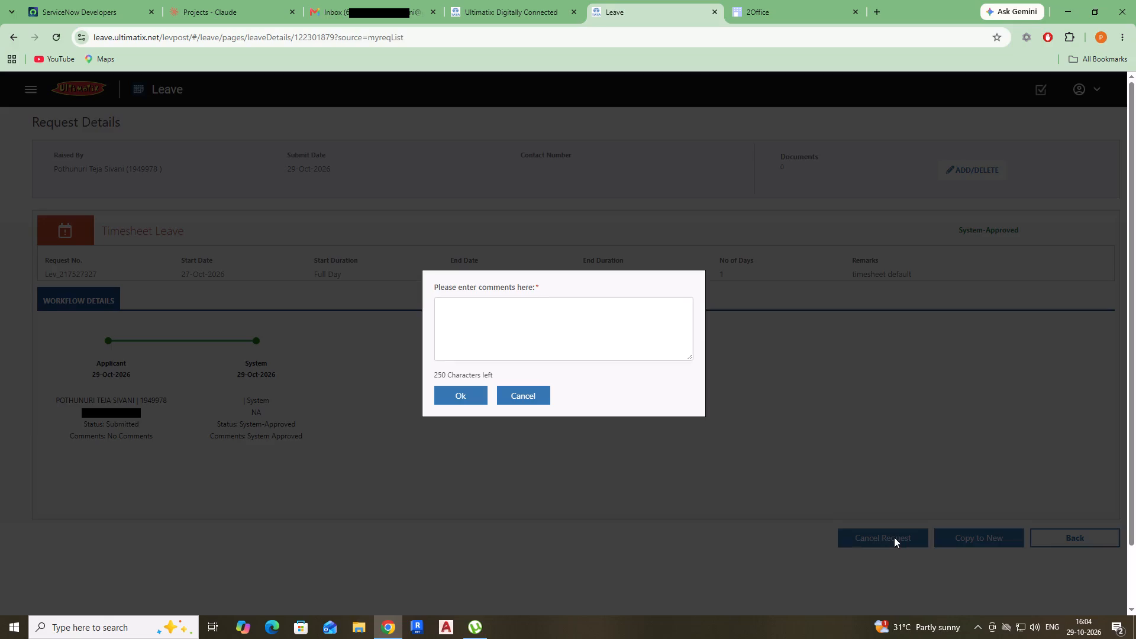
type("please cancel the leave request")
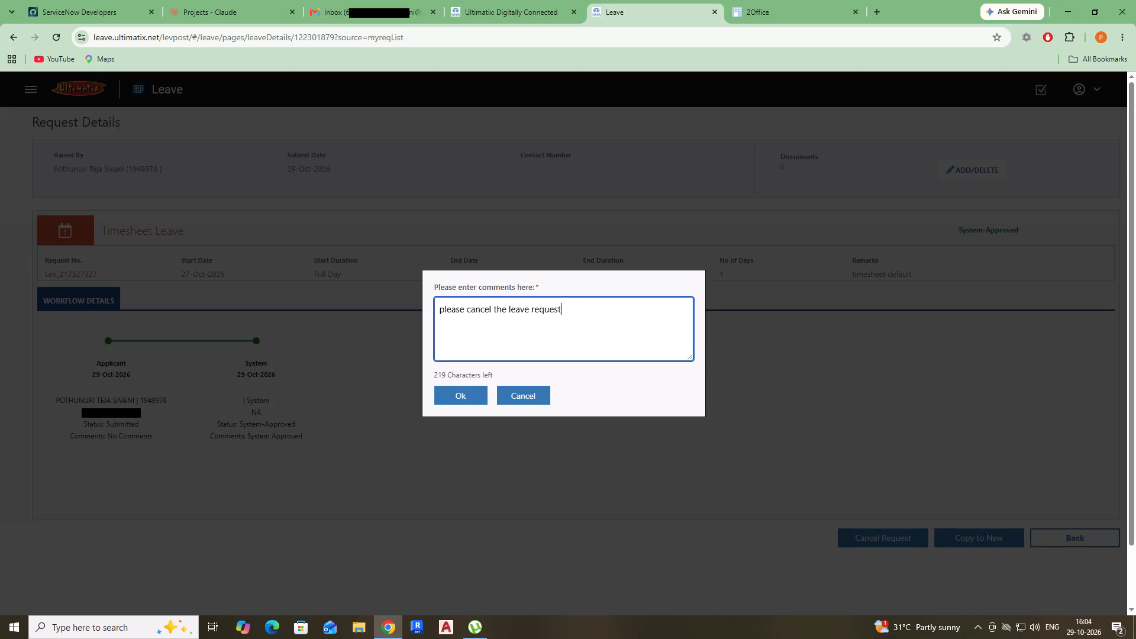
left_click(468, 392)
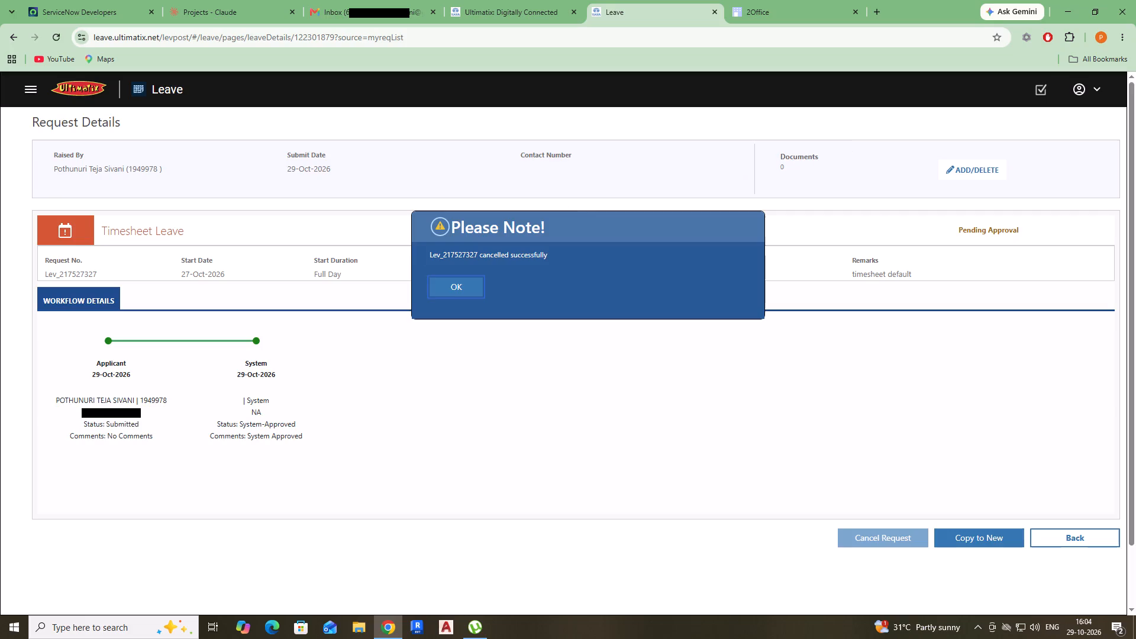
left_click(451, 288)
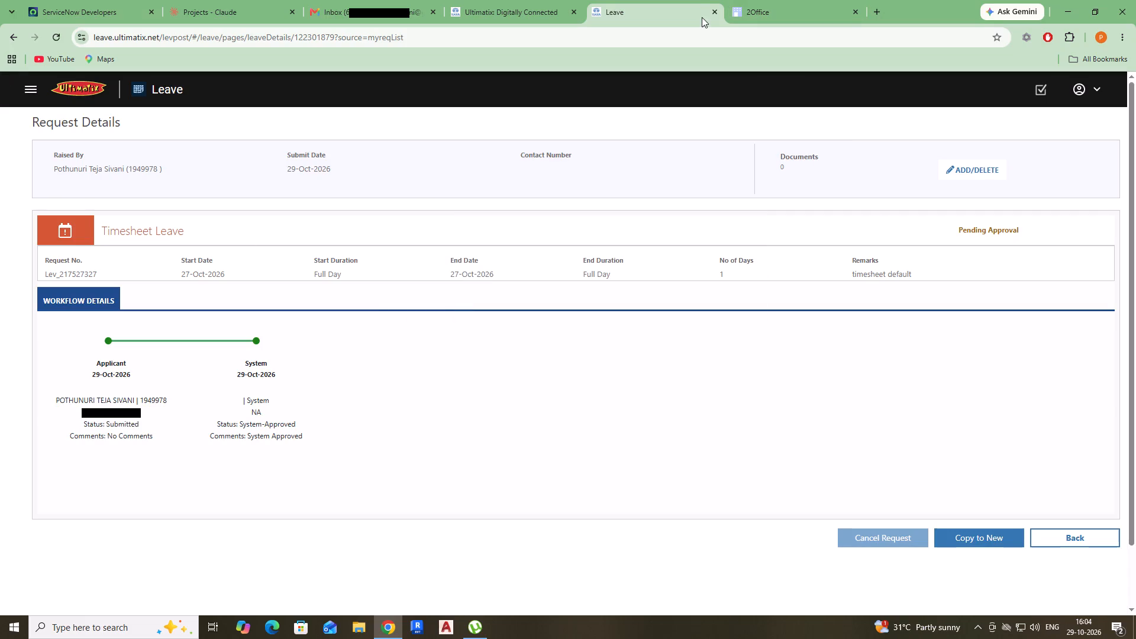
Close the Leave and 2Office pages, keeping the Ultimatix menu page open.
left_click(716, 9)
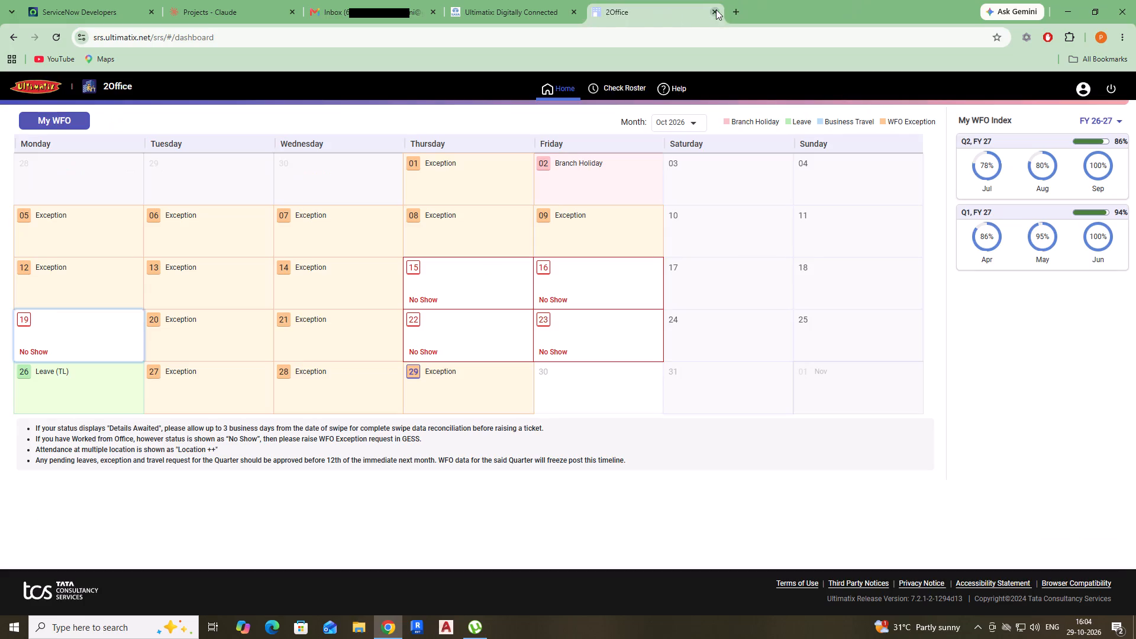
left_click(563, 6)
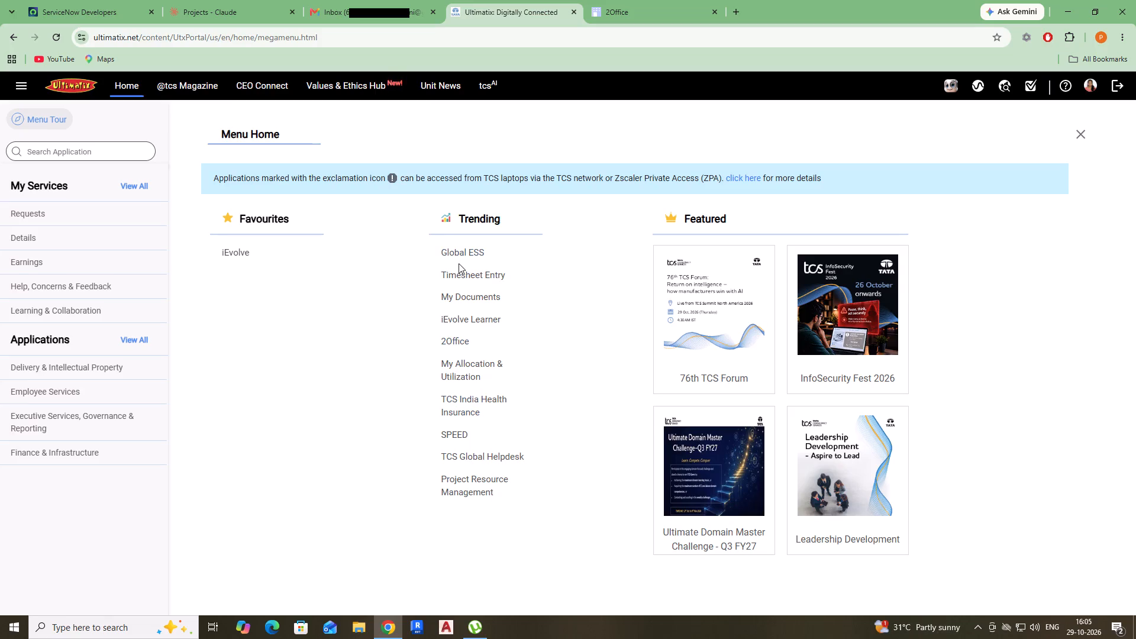
scroll(459, 263, "down", 4)
left_click(648, 0)
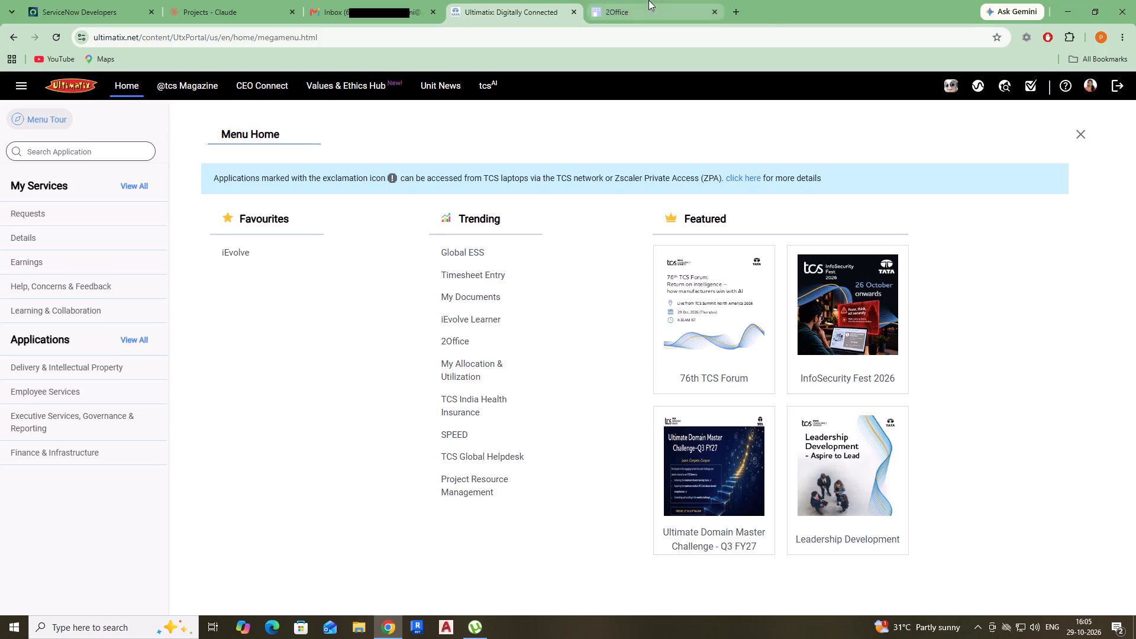
left_click(713, 9)
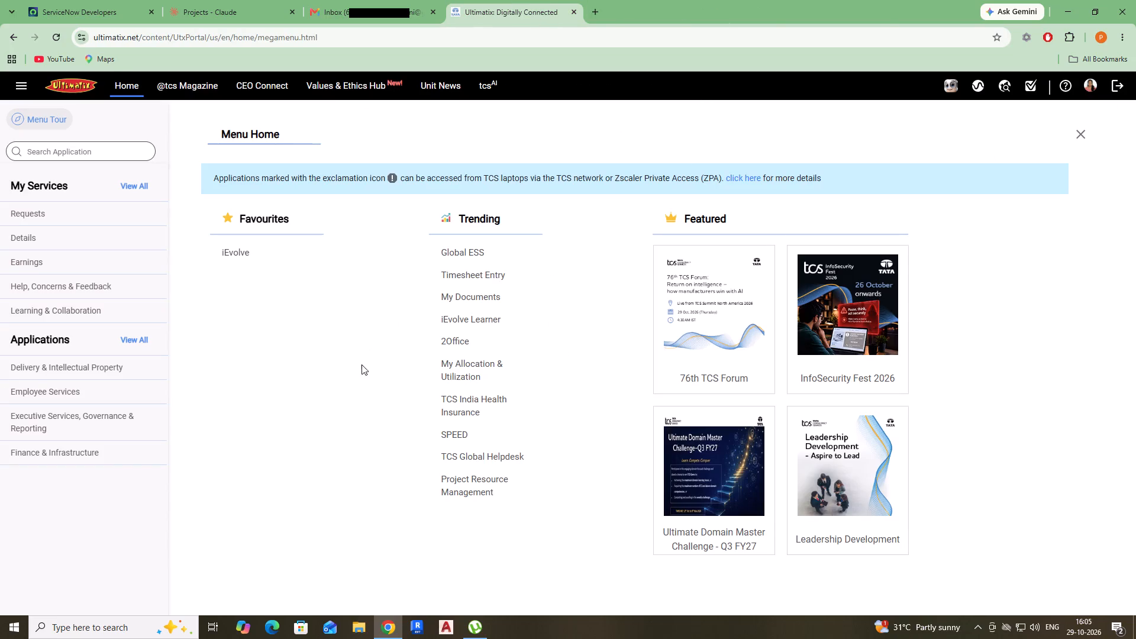
Open Global ESS and go to its Apply Leave form.
left_click(460, 254)
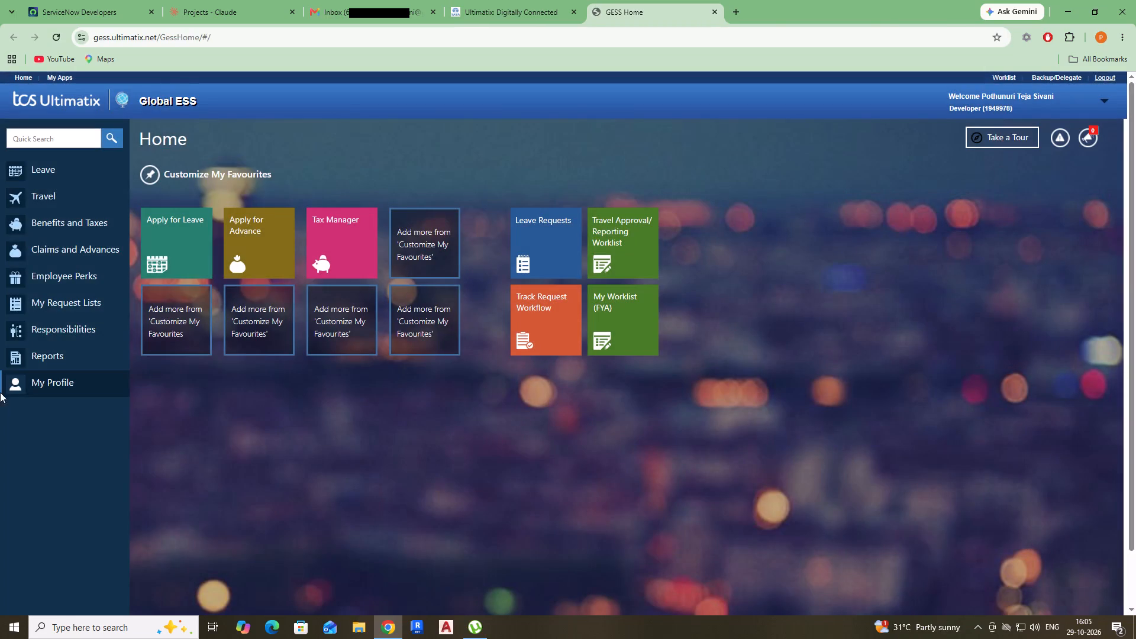
left_click(34, 384)
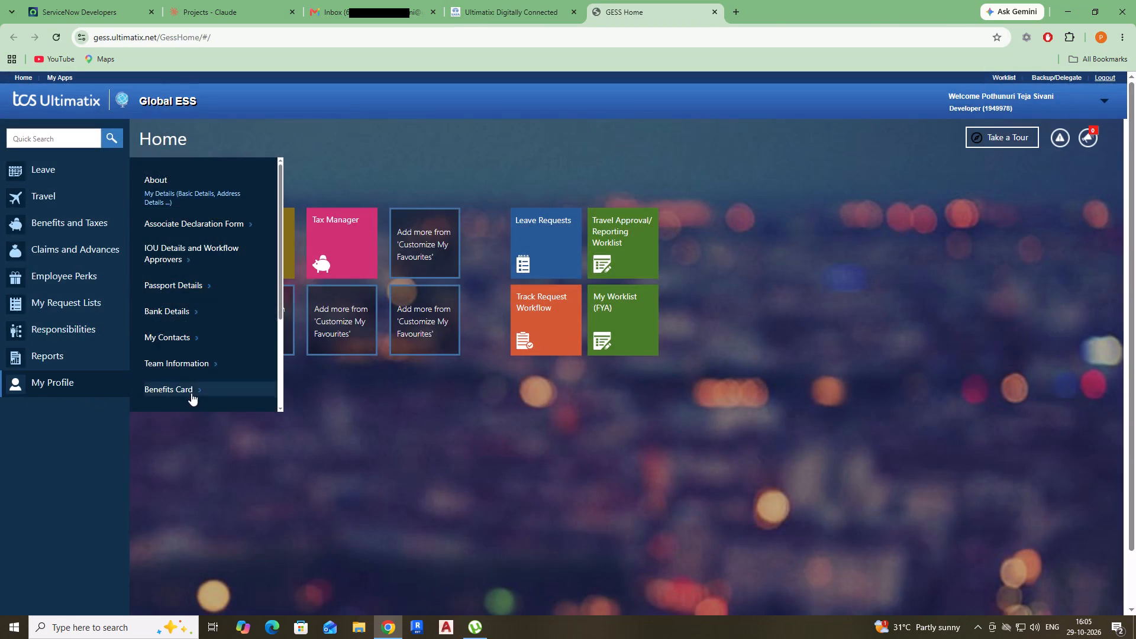
scroll(200, 331, "down", 4)
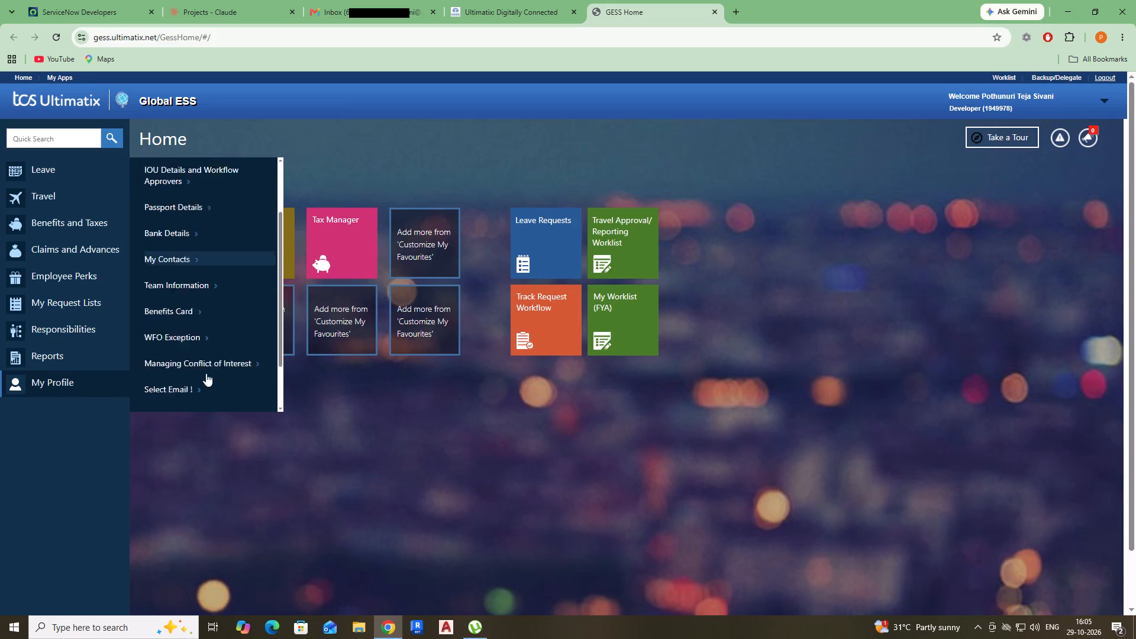
left_click(270, 508)
left_click(151, 249)
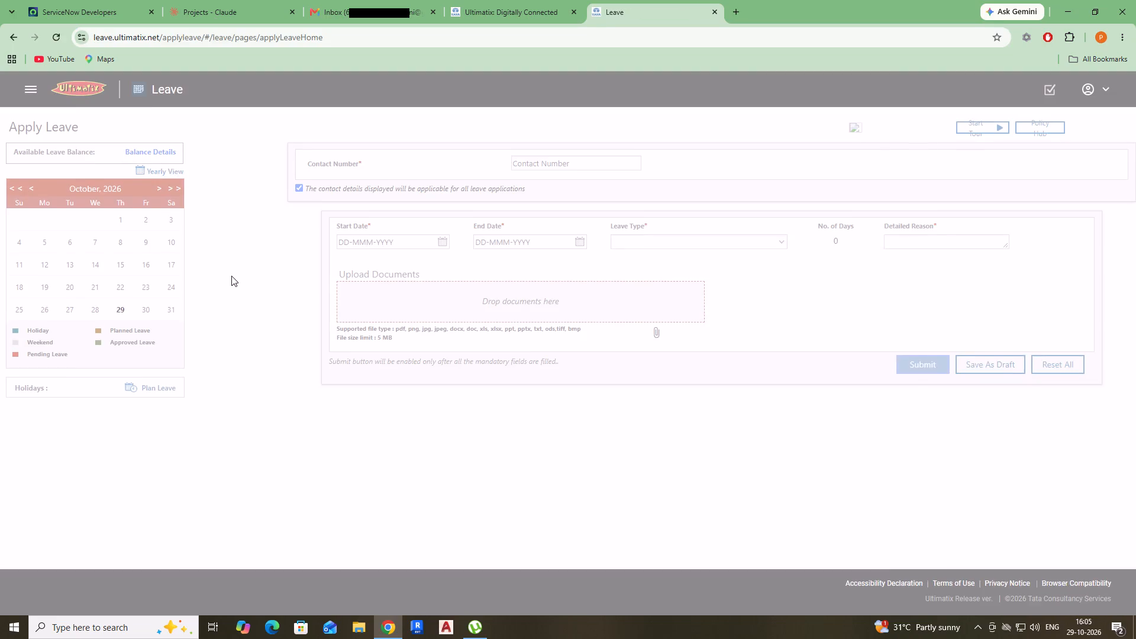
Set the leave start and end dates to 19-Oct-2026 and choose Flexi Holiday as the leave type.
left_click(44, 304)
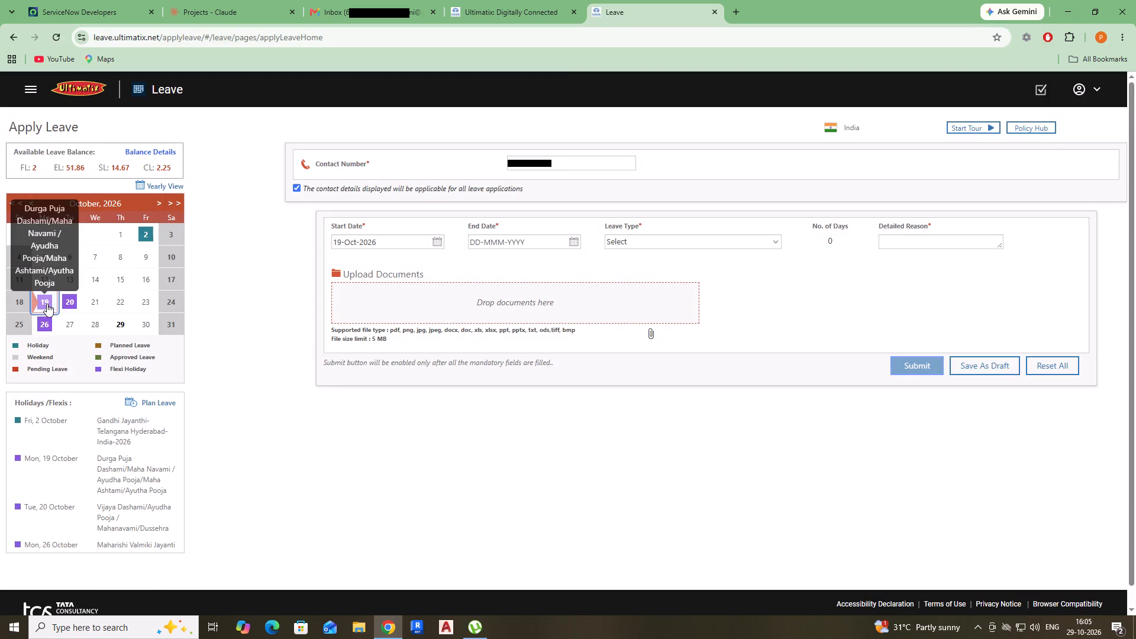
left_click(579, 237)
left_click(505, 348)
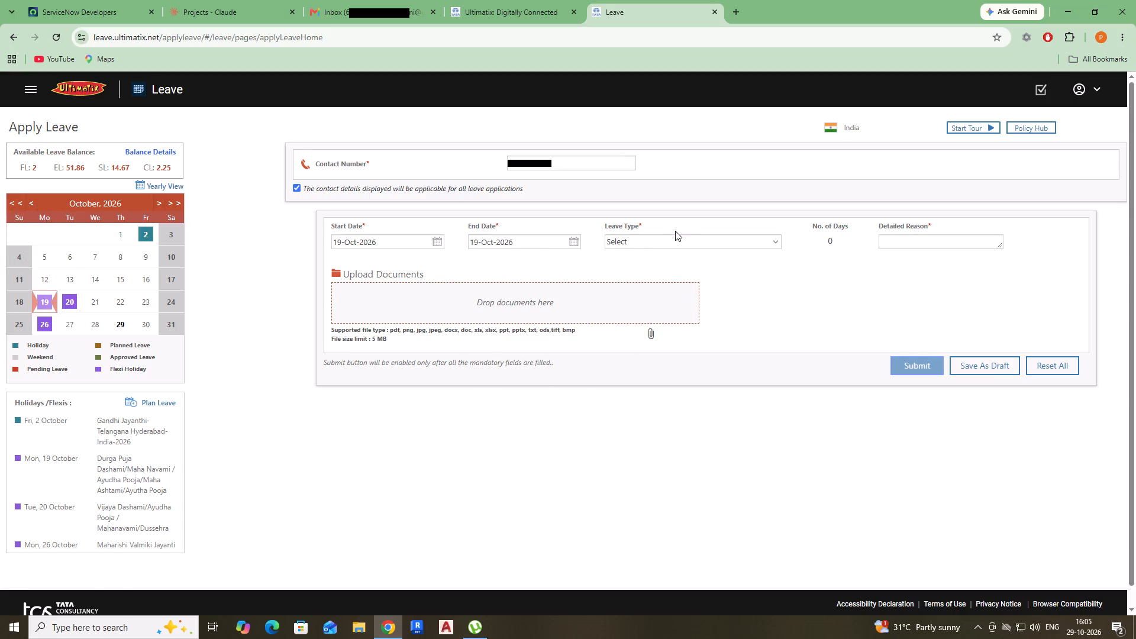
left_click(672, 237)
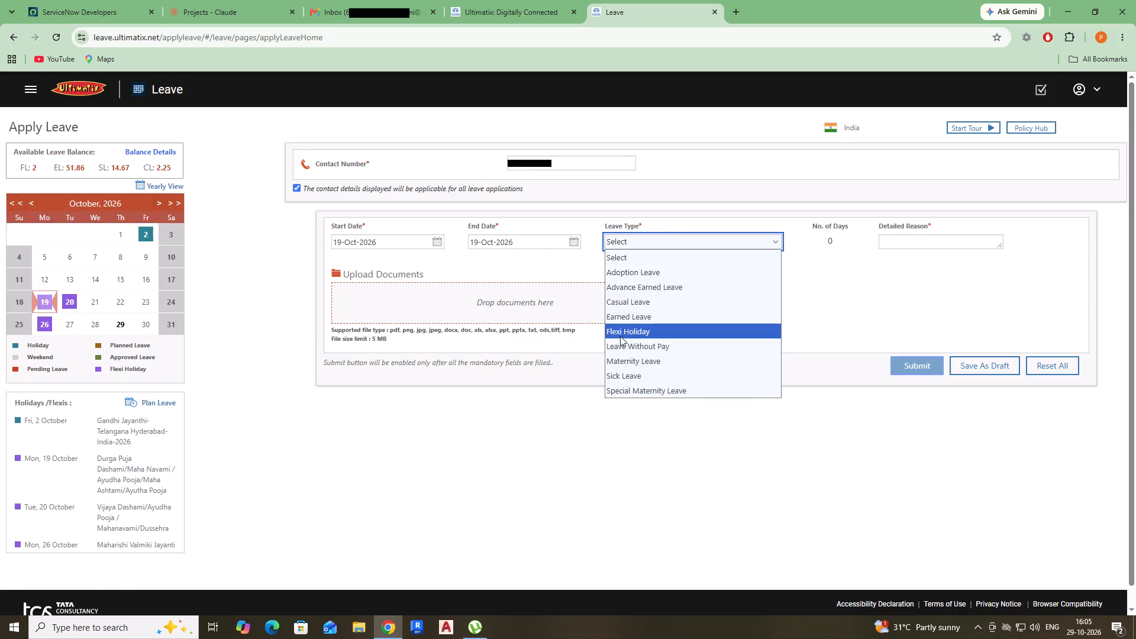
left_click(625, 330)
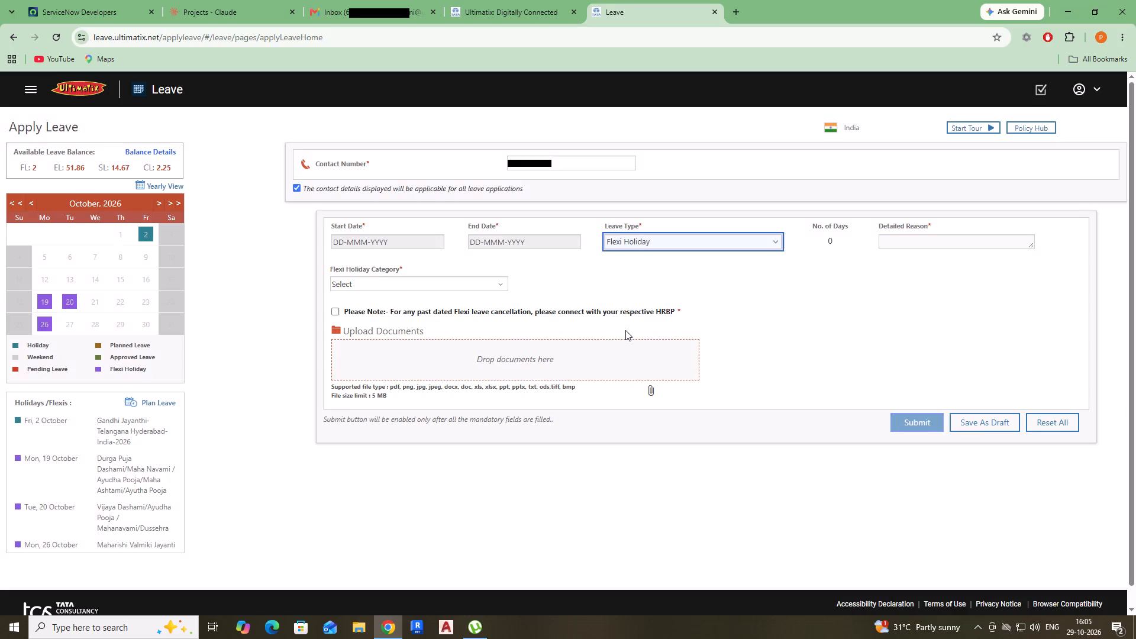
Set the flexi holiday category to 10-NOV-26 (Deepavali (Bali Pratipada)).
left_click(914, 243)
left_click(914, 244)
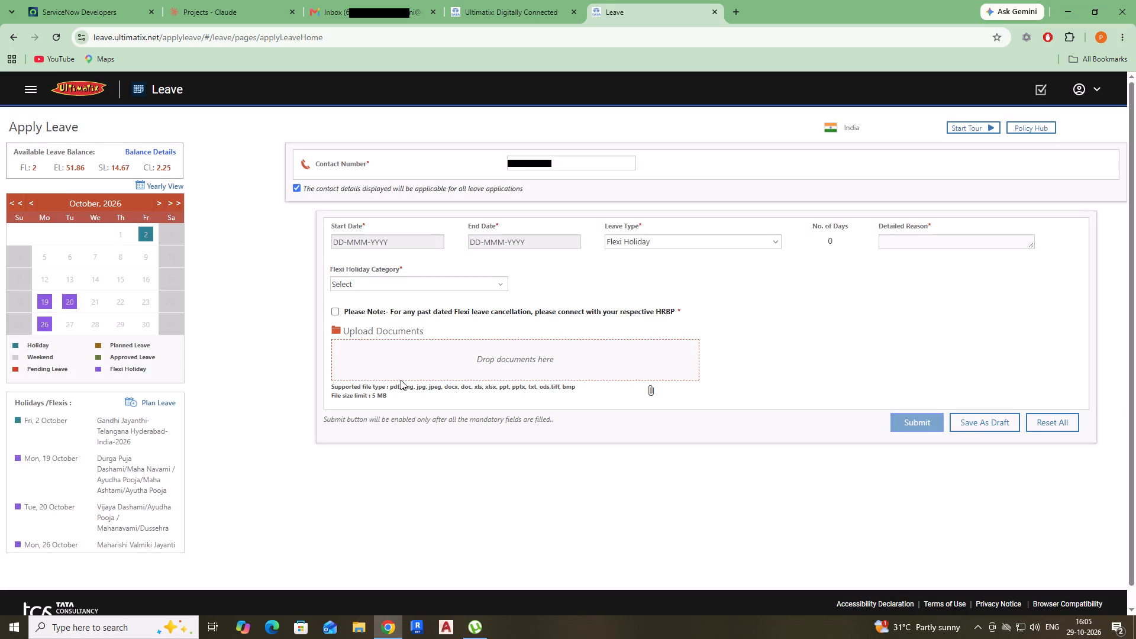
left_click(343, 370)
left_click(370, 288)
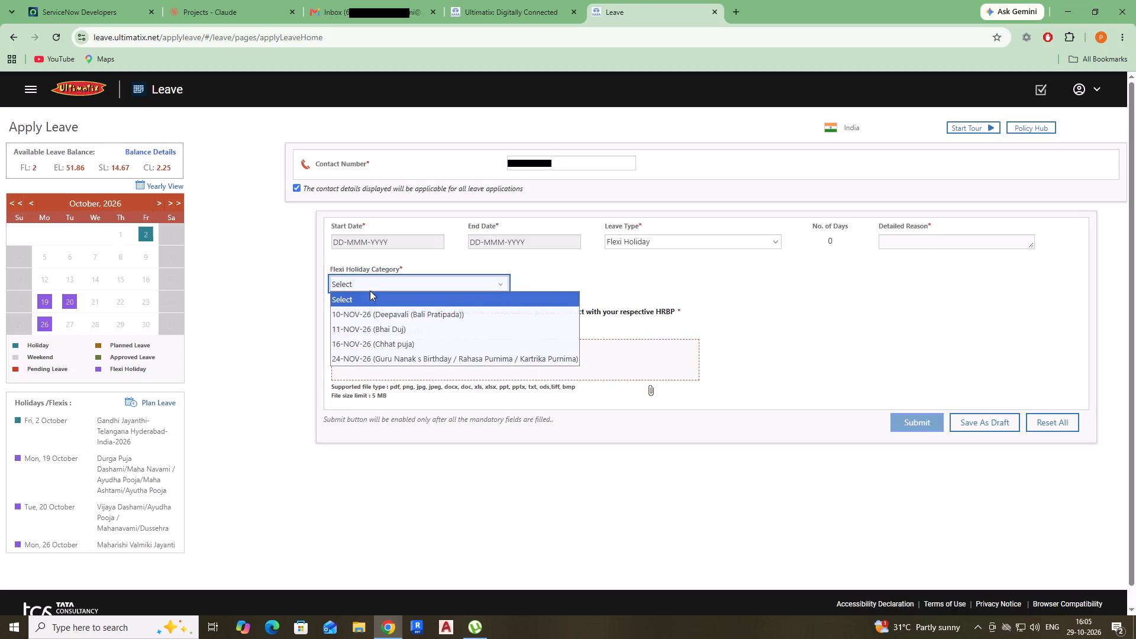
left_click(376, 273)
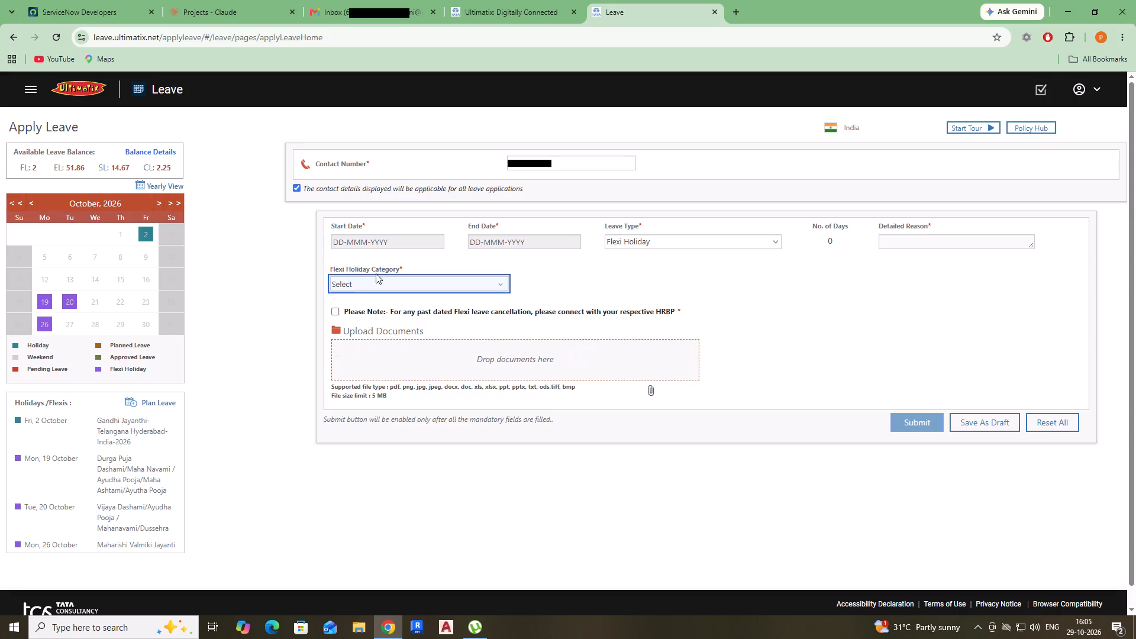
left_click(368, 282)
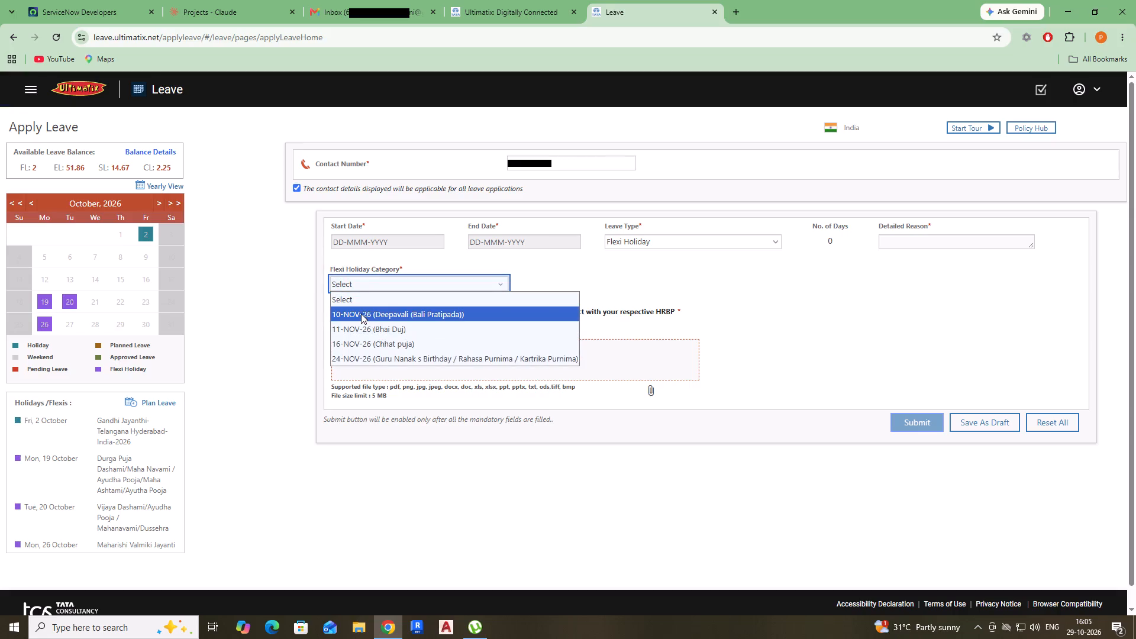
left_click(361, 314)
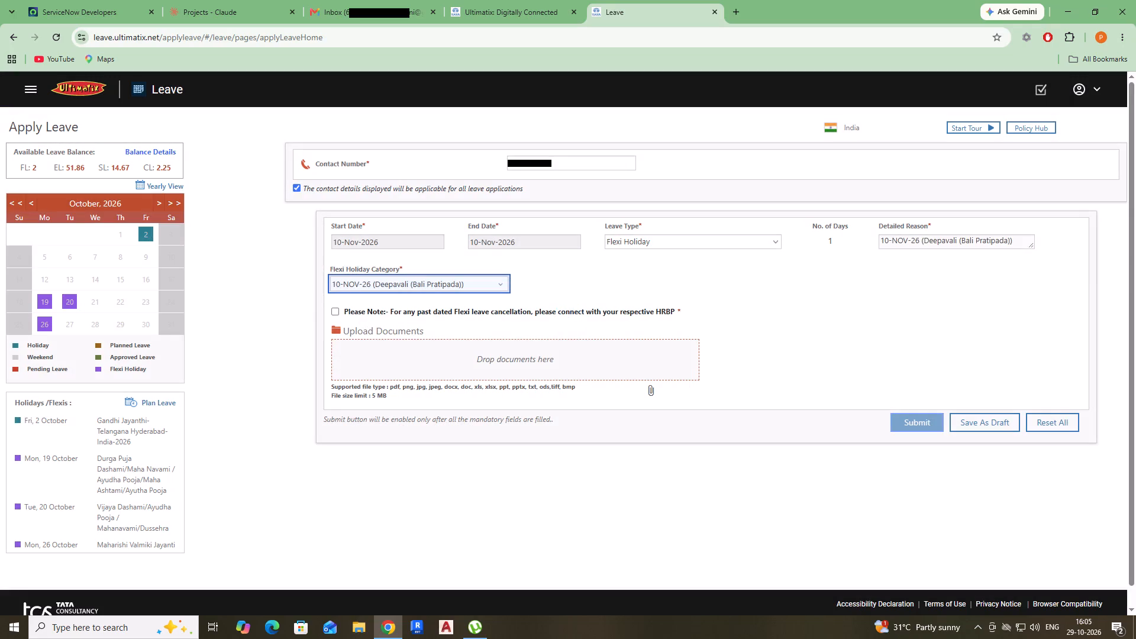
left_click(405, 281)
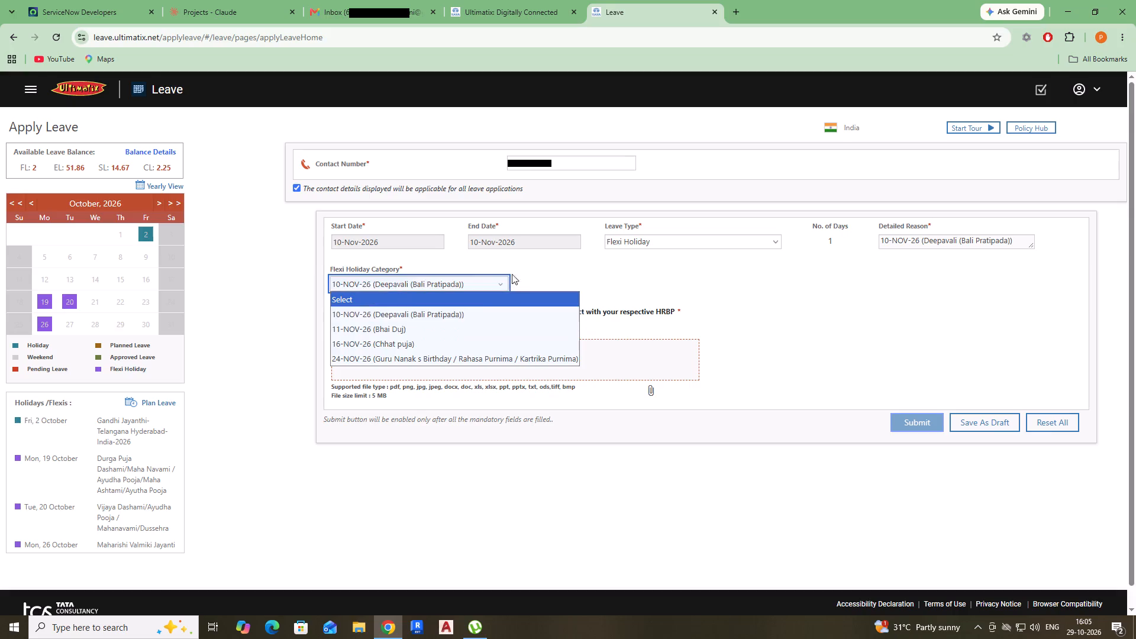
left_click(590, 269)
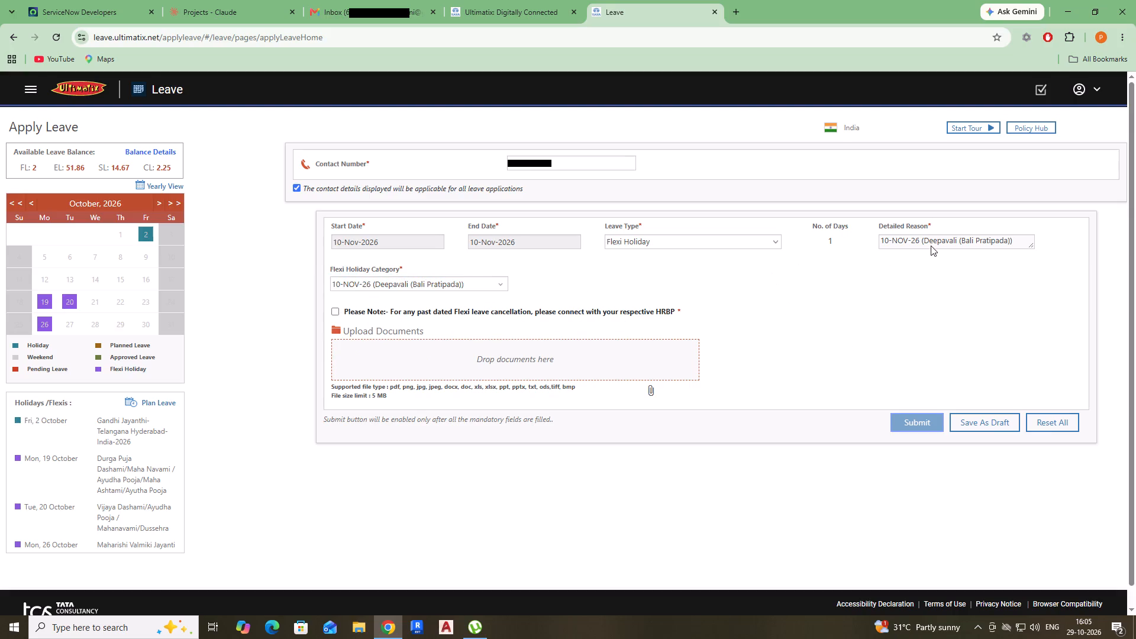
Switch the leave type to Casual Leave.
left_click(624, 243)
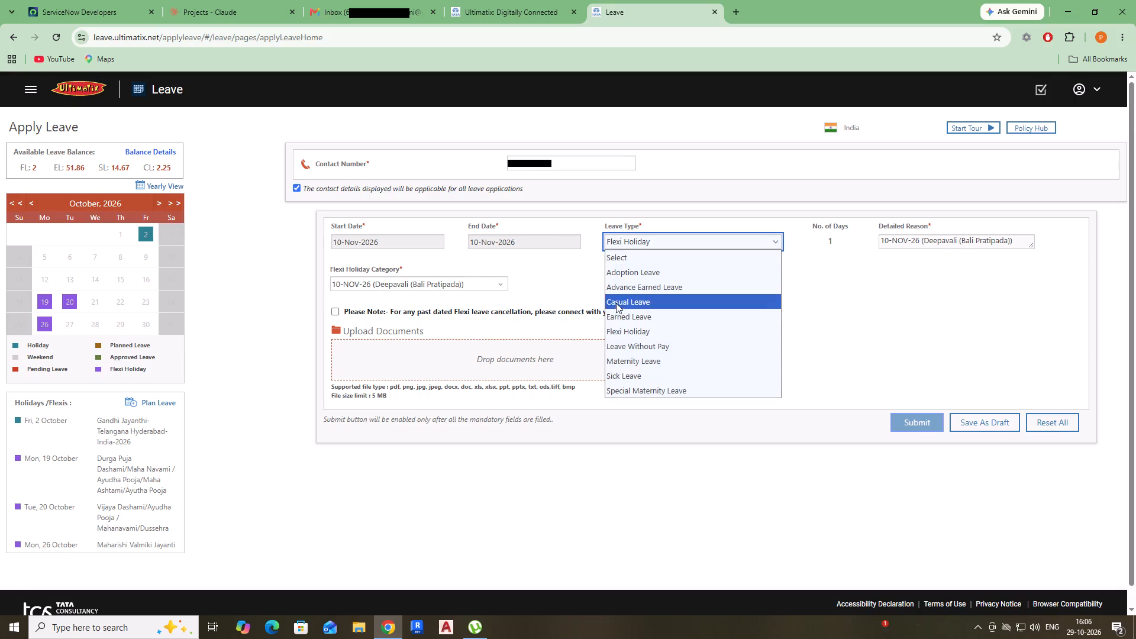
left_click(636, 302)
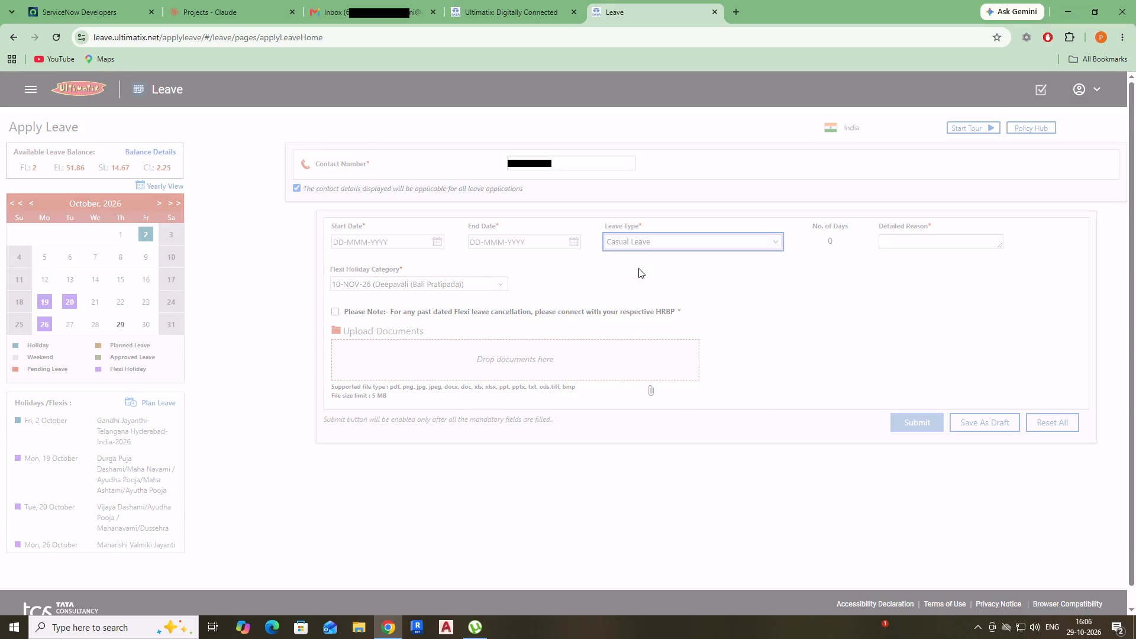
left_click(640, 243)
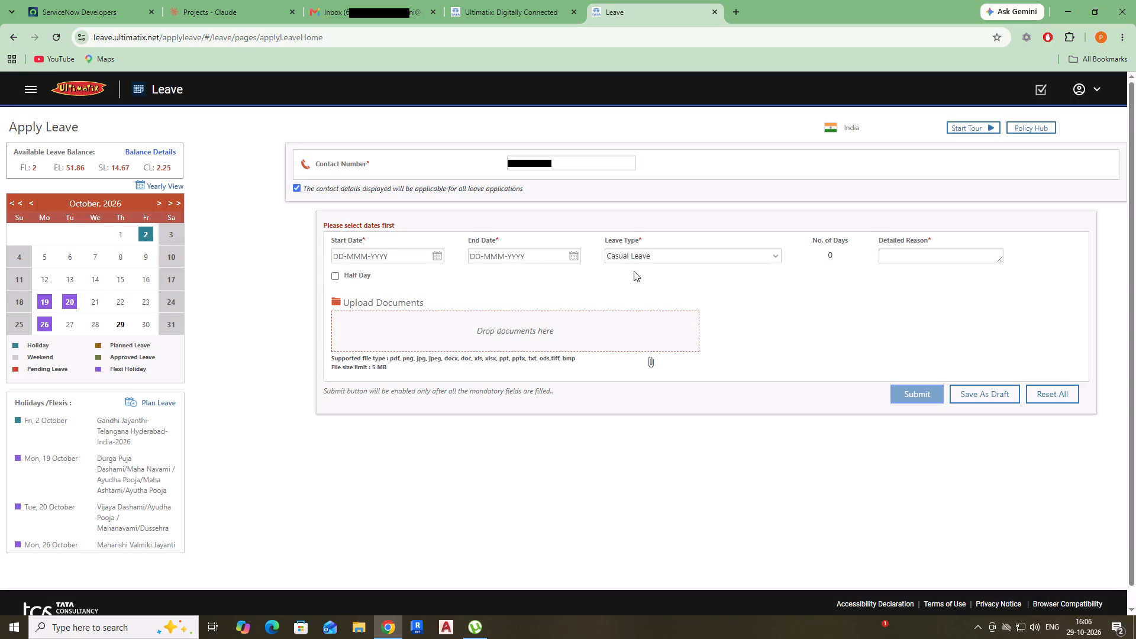
Change the leave type to Sick Leave and set both the start and end dates to 19-Oct-2026.
left_click(638, 253)
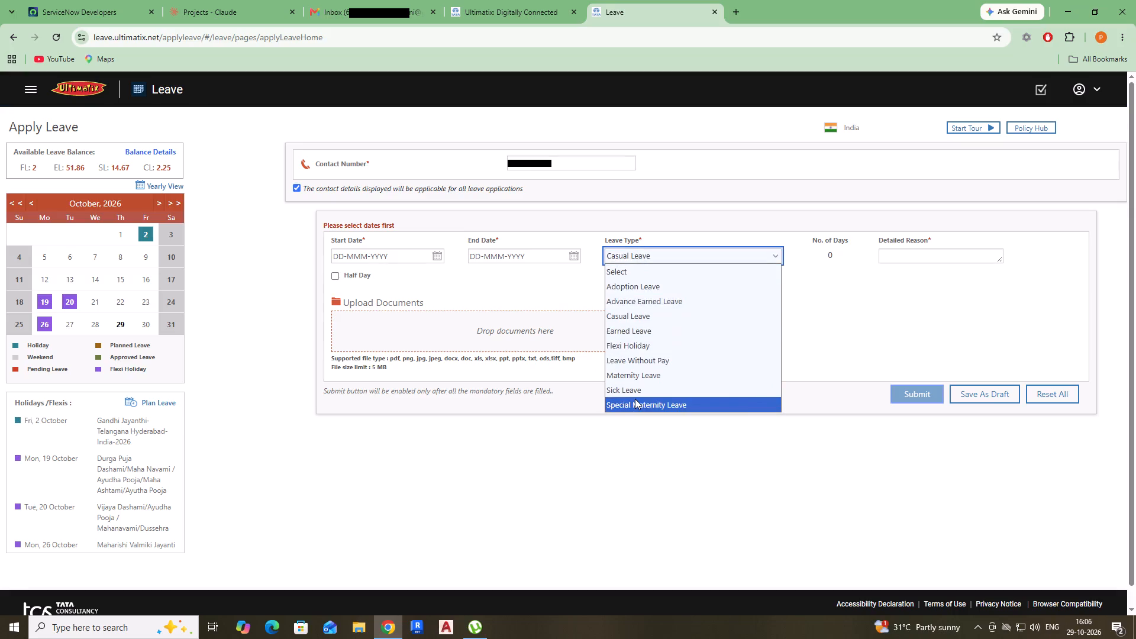
left_click(634, 390)
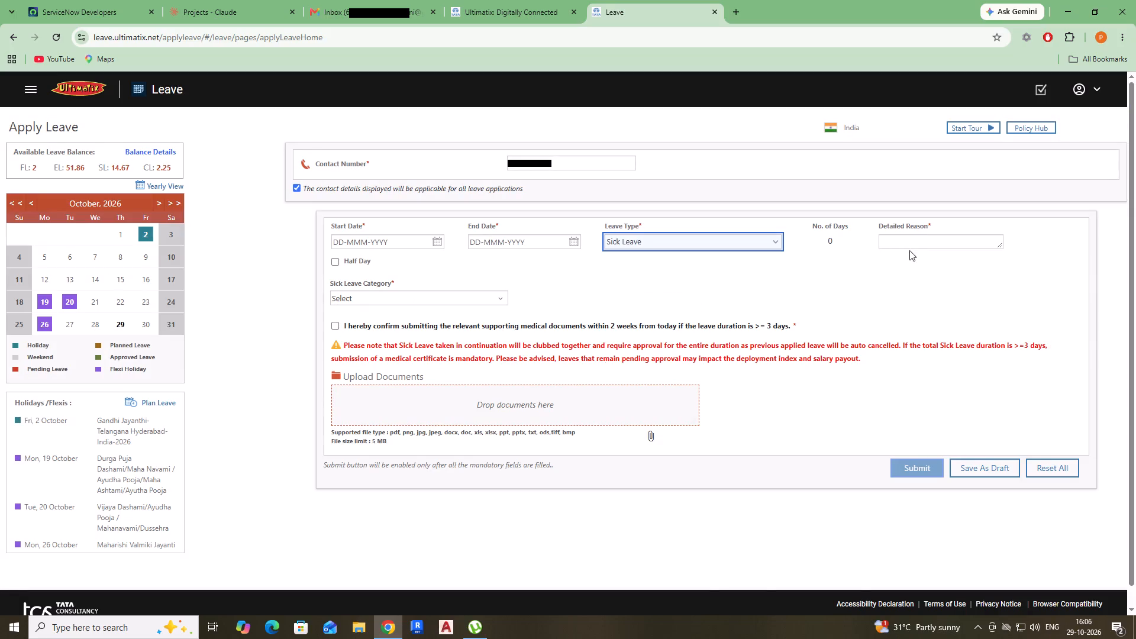
left_click(441, 242)
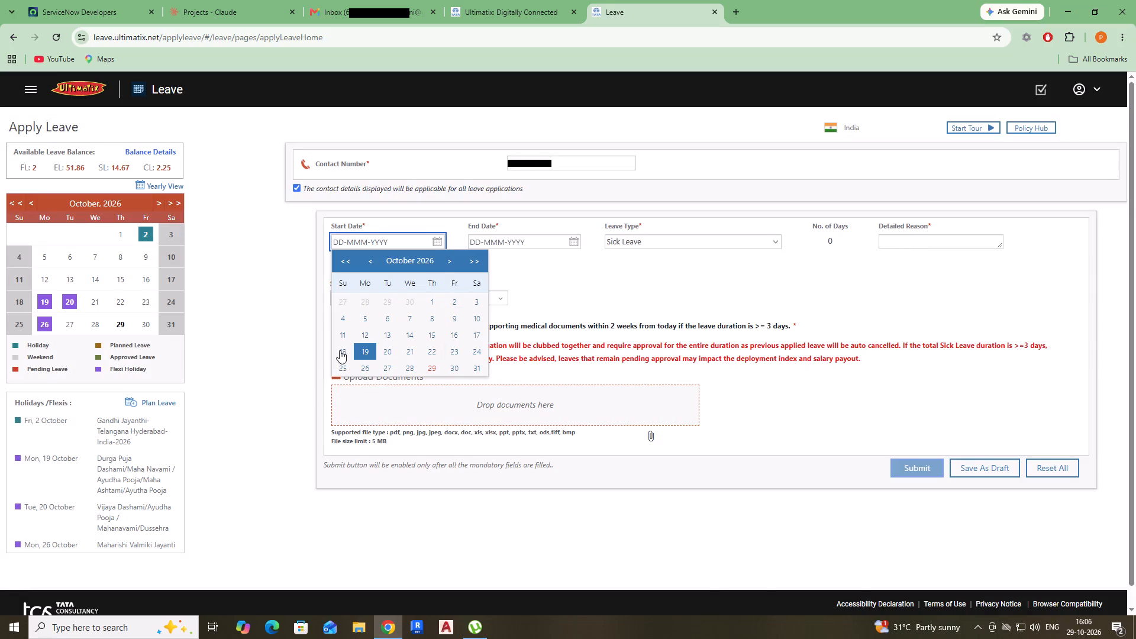
left_click(369, 348)
left_click(577, 242)
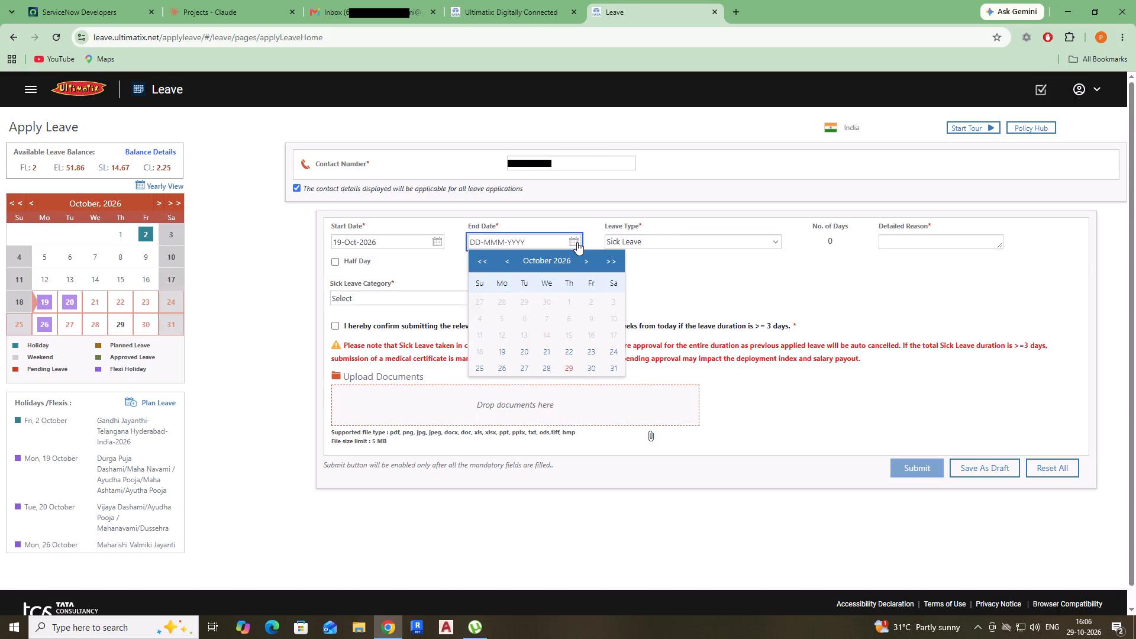
left_click(505, 343)
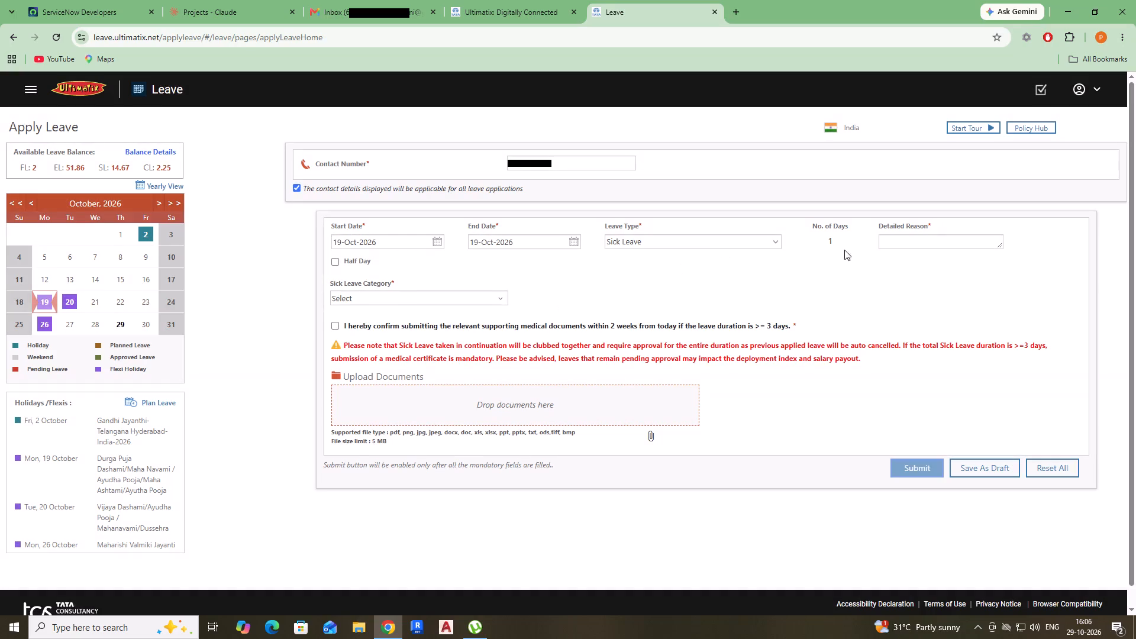
Set the sick leave category to Headache/Nausea/Vomiting and tick the confirmation about submitting supporting medical documents.
left_click(902, 243)
double_click(903, 242)
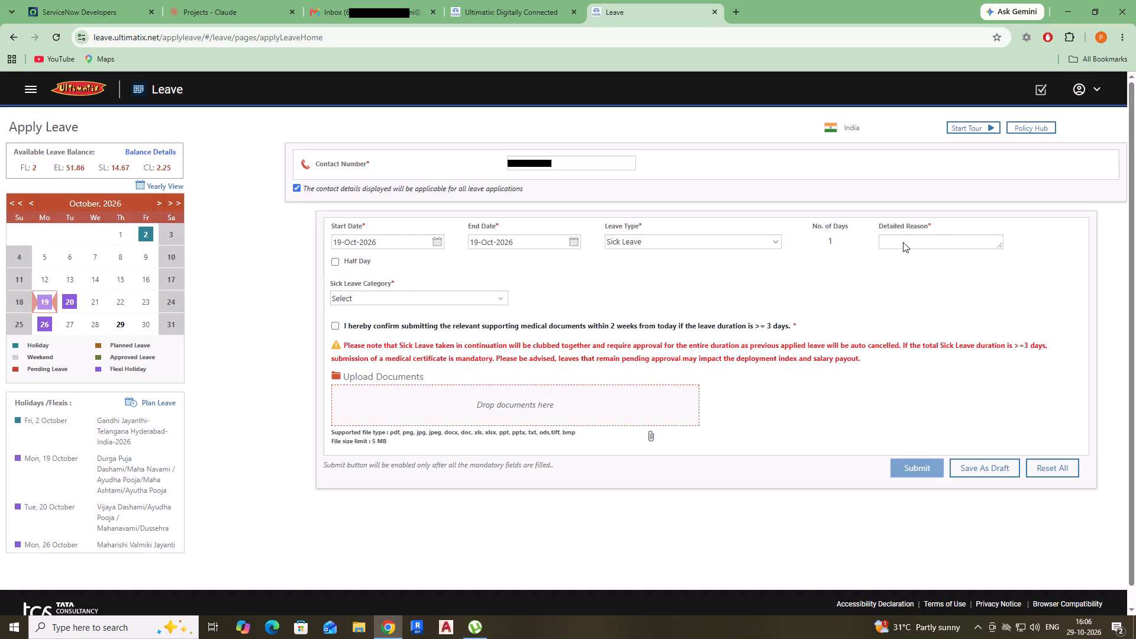
left_click(338, 302)
scroll(337, 482, "down", 7)
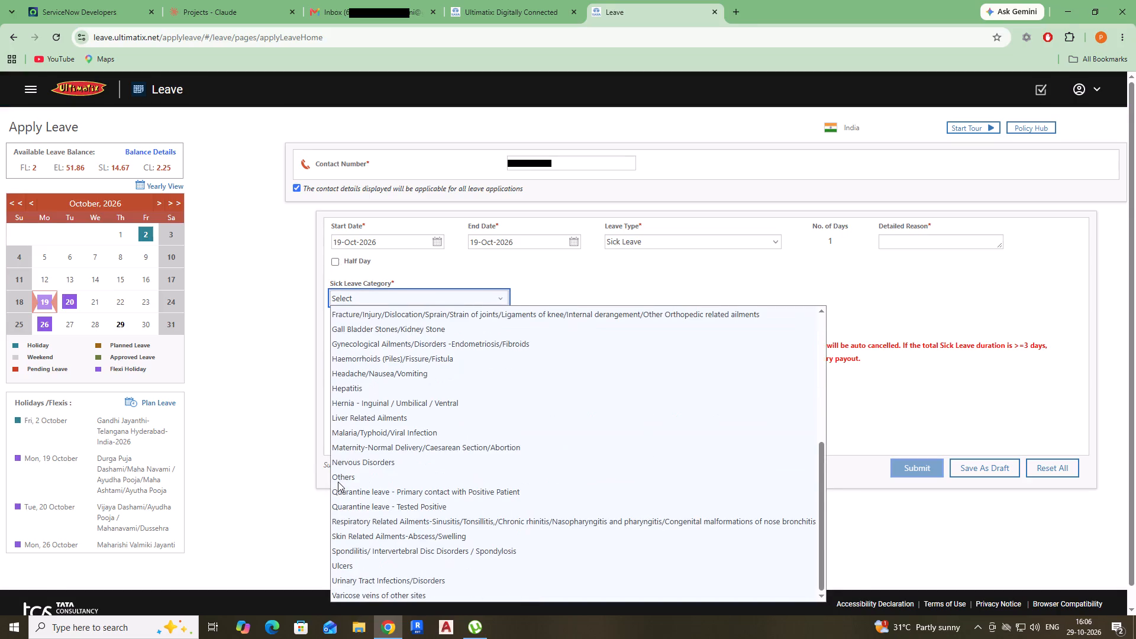
scroll(338, 482, "down", 5)
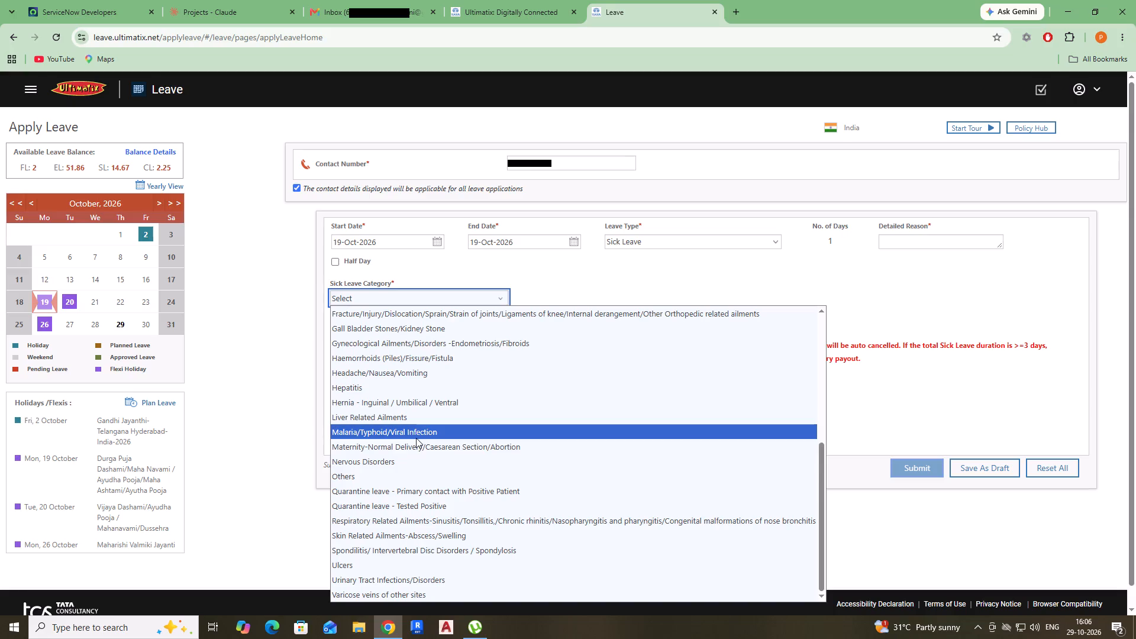
left_click(402, 372)
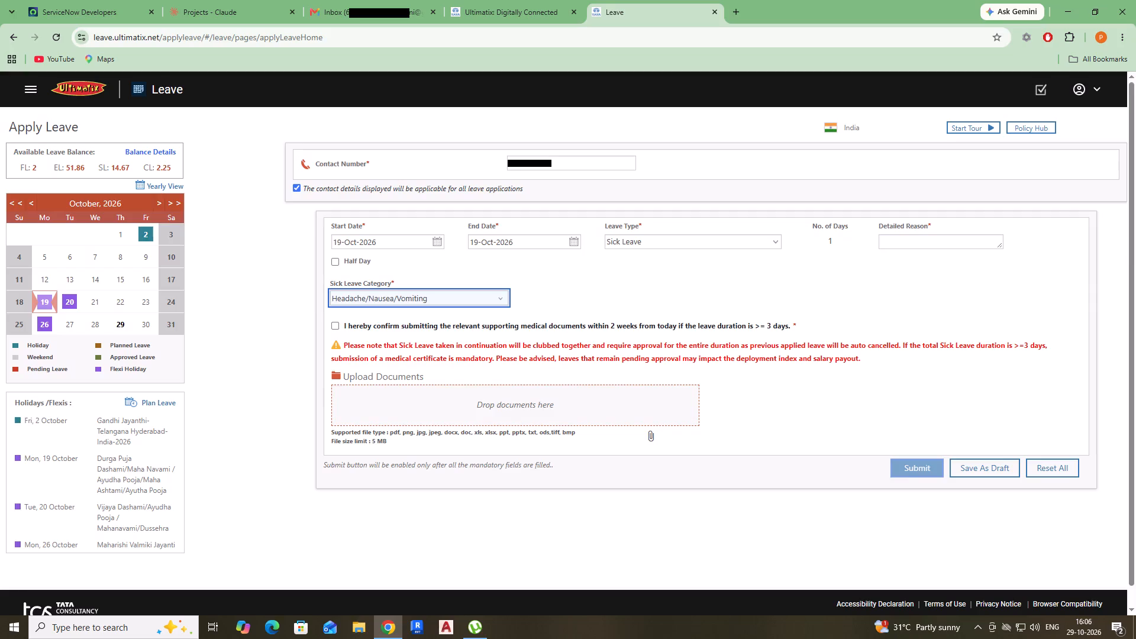
left_click(334, 325)
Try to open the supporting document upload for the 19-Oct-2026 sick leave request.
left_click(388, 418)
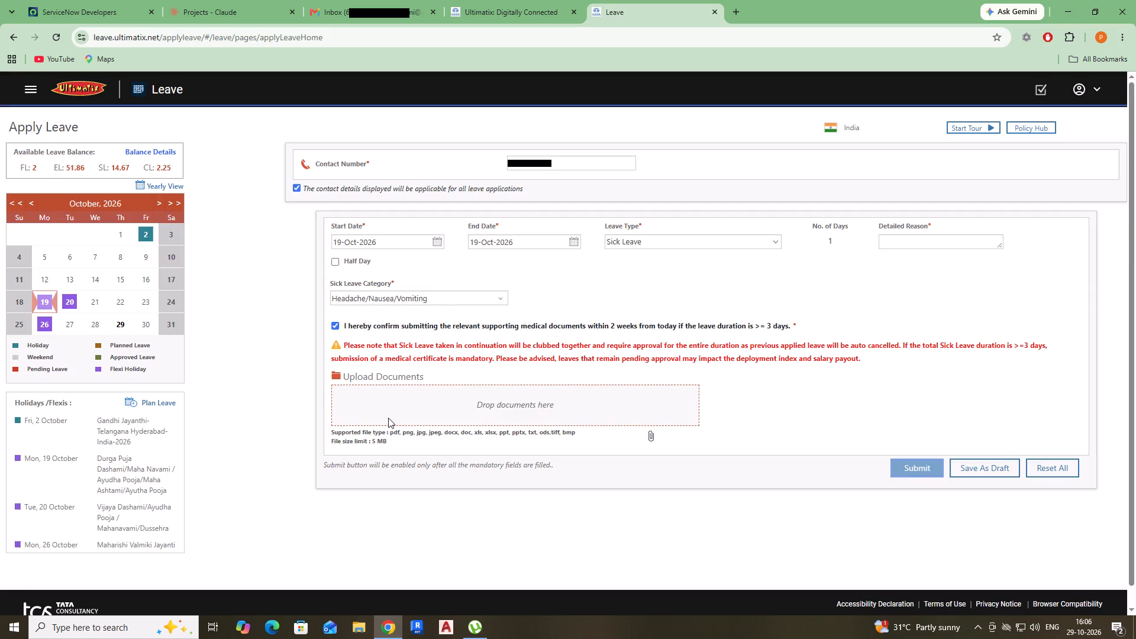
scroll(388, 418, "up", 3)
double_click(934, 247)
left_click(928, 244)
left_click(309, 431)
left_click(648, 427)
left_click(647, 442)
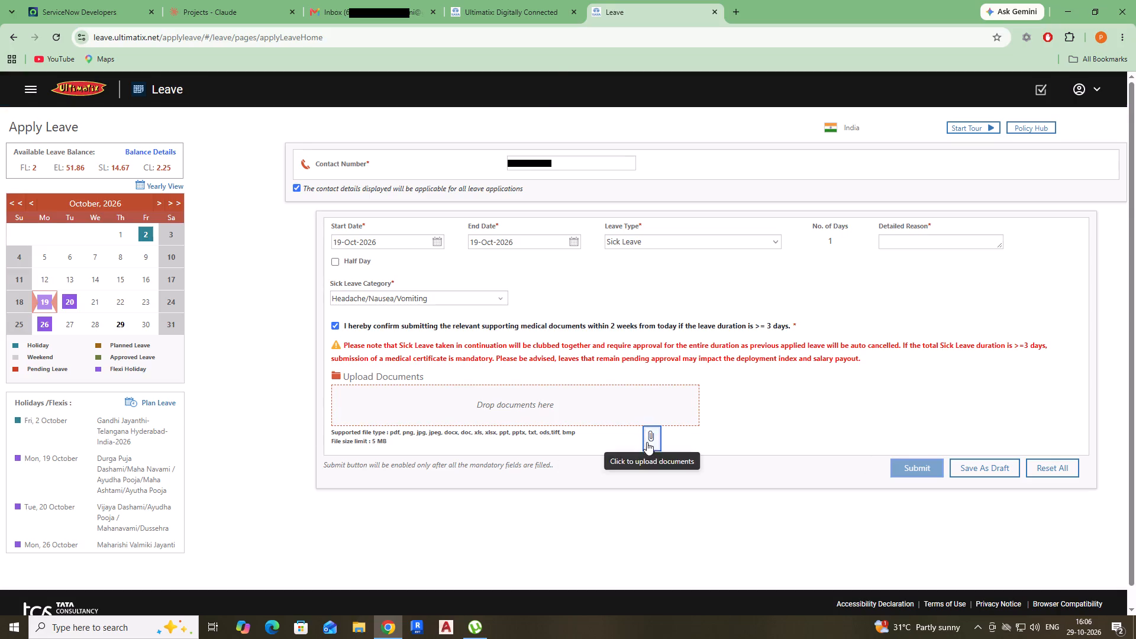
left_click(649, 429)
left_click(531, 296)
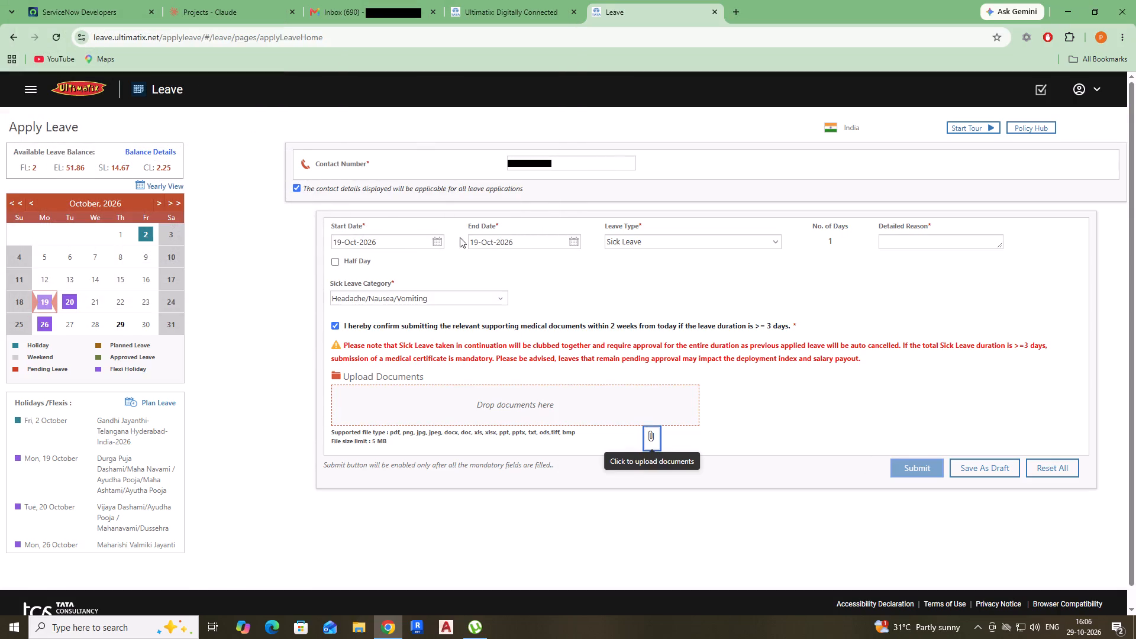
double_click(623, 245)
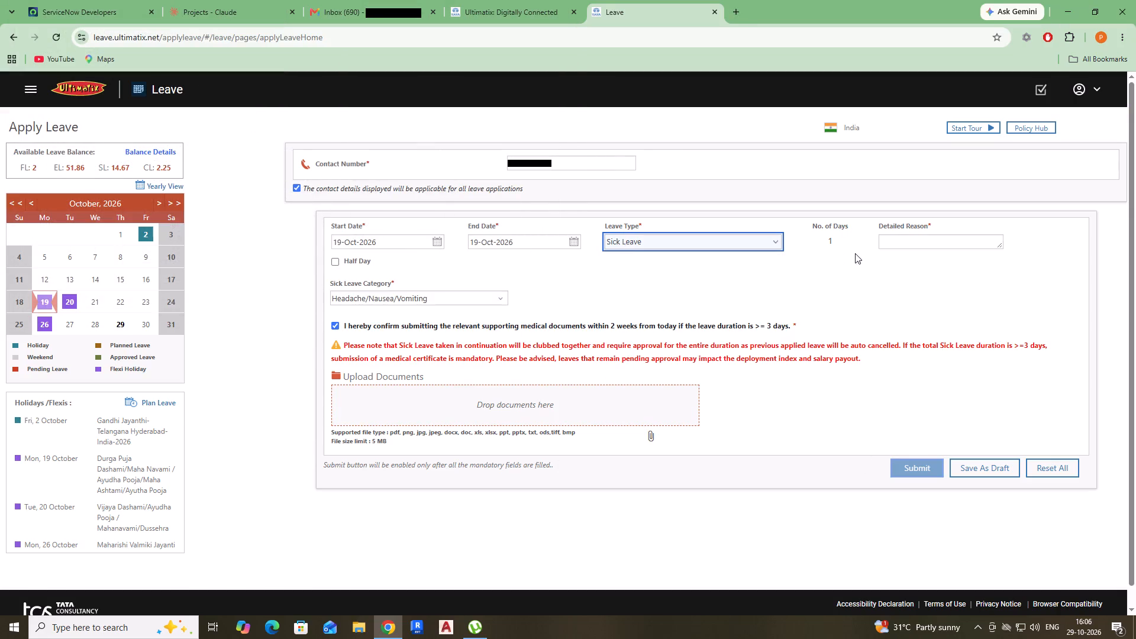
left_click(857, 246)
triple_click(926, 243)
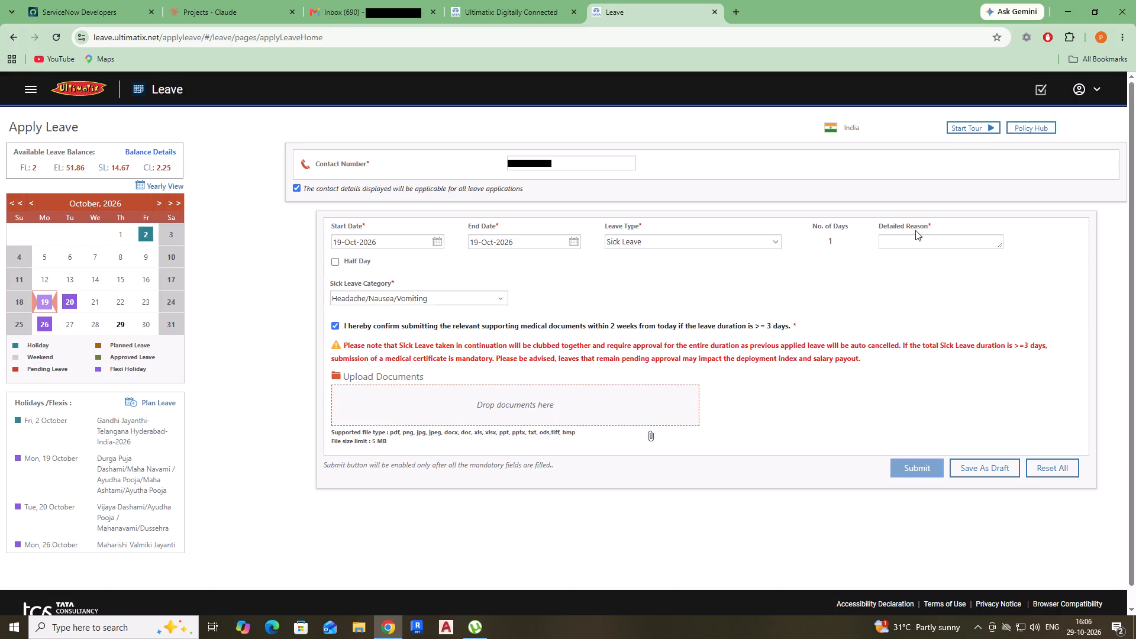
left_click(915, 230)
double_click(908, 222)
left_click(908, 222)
Save the 19-Oct-2026 sick leave request as a draft and continue to the request list.
left_click(978, 466)
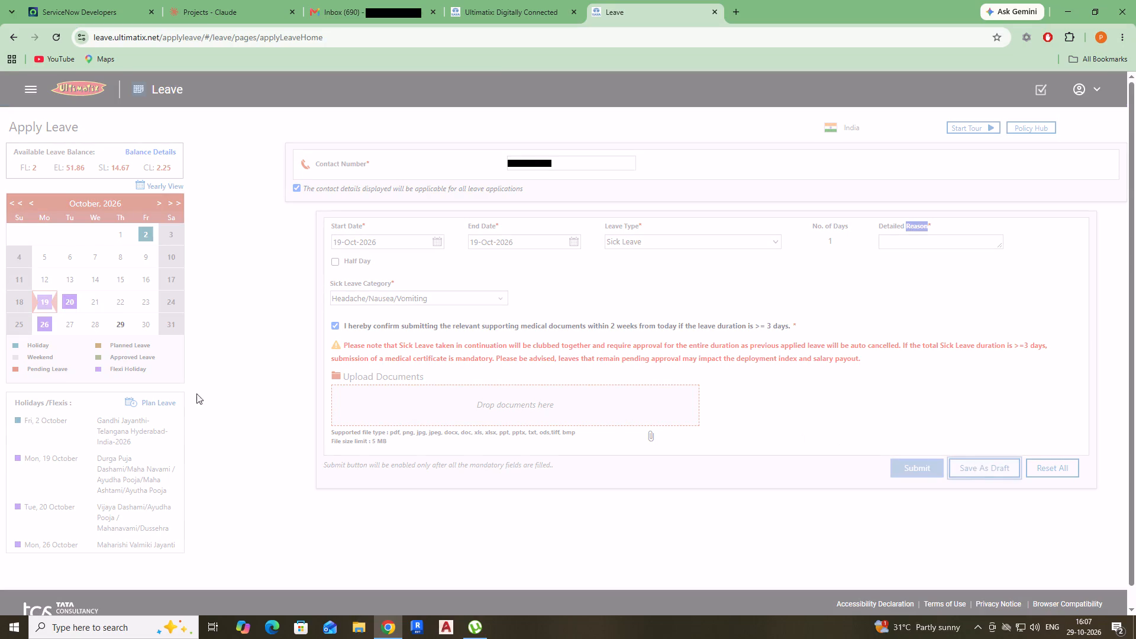
left_click(373, 433)
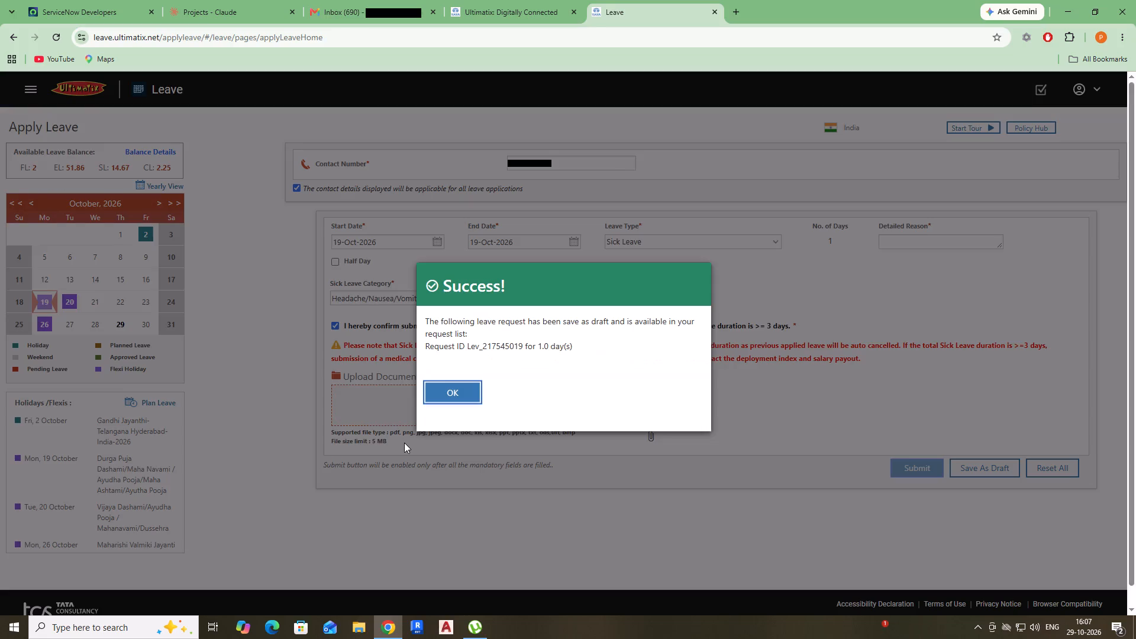
left_click(452, 398)
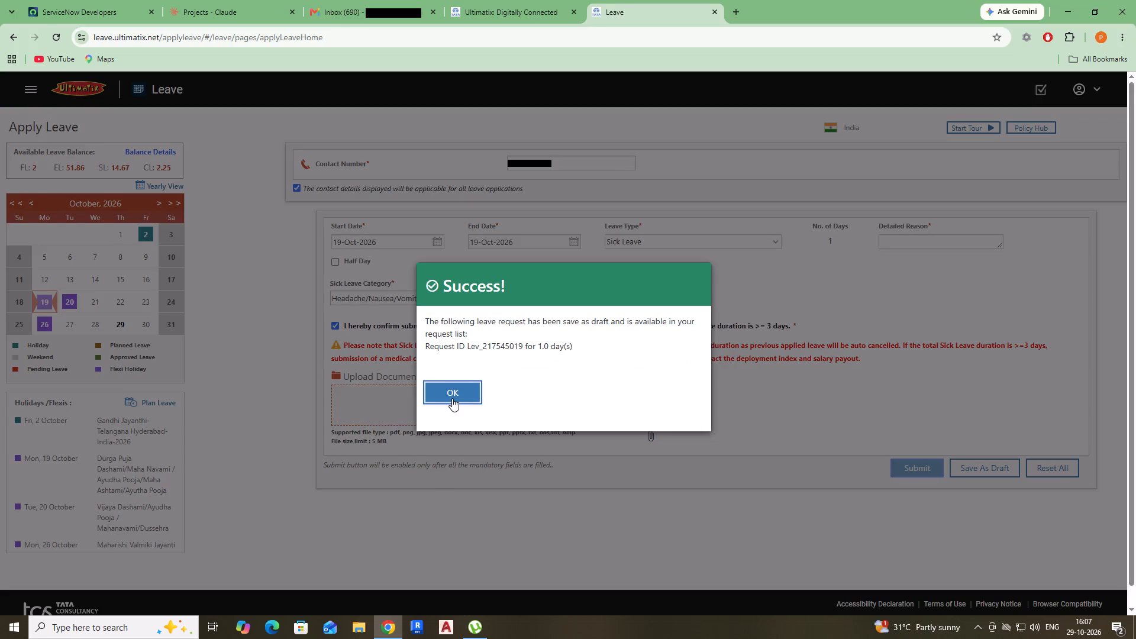
left_click(453, 400)
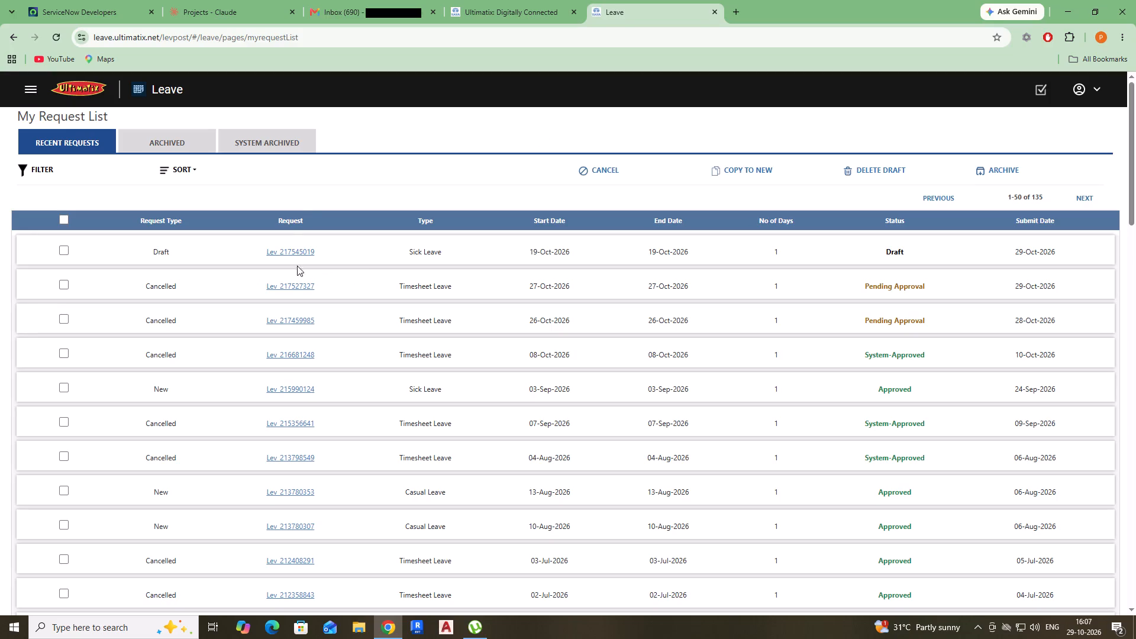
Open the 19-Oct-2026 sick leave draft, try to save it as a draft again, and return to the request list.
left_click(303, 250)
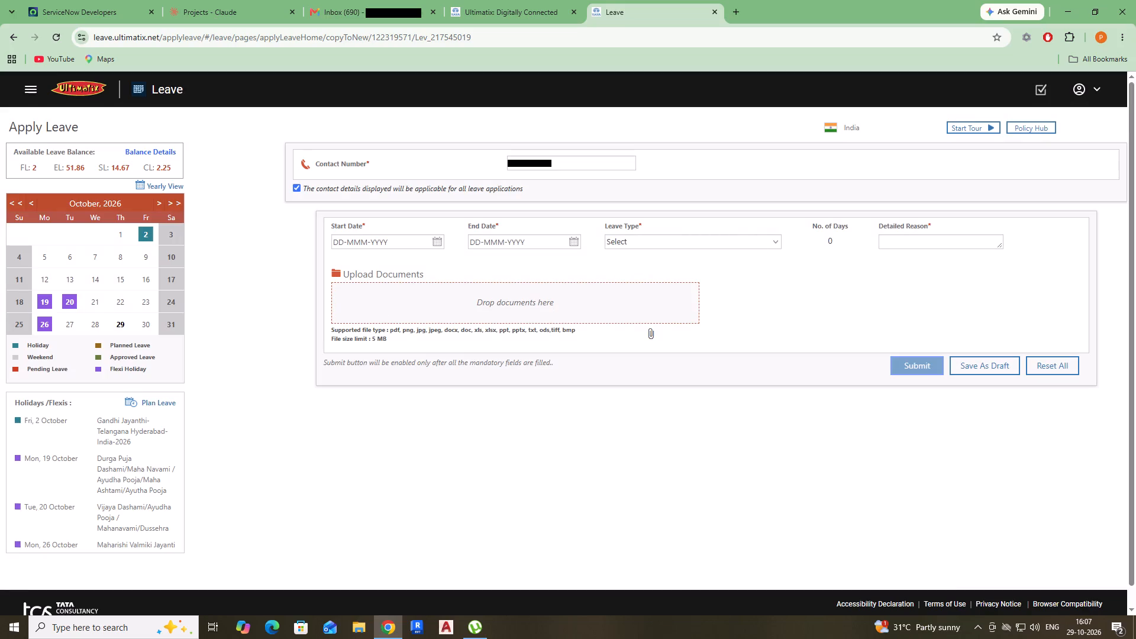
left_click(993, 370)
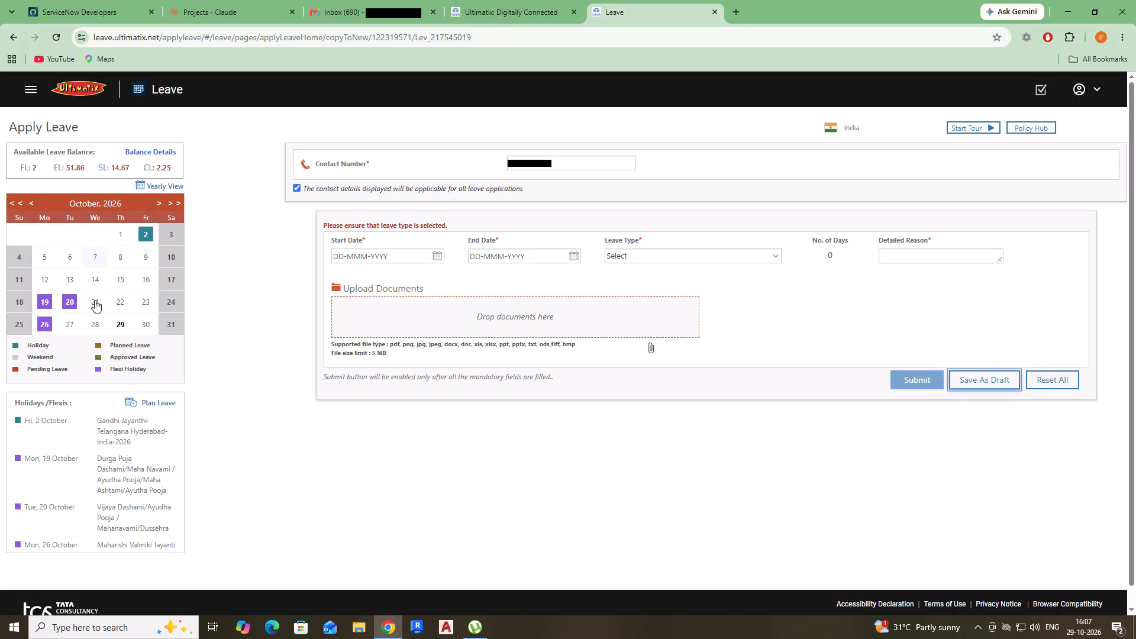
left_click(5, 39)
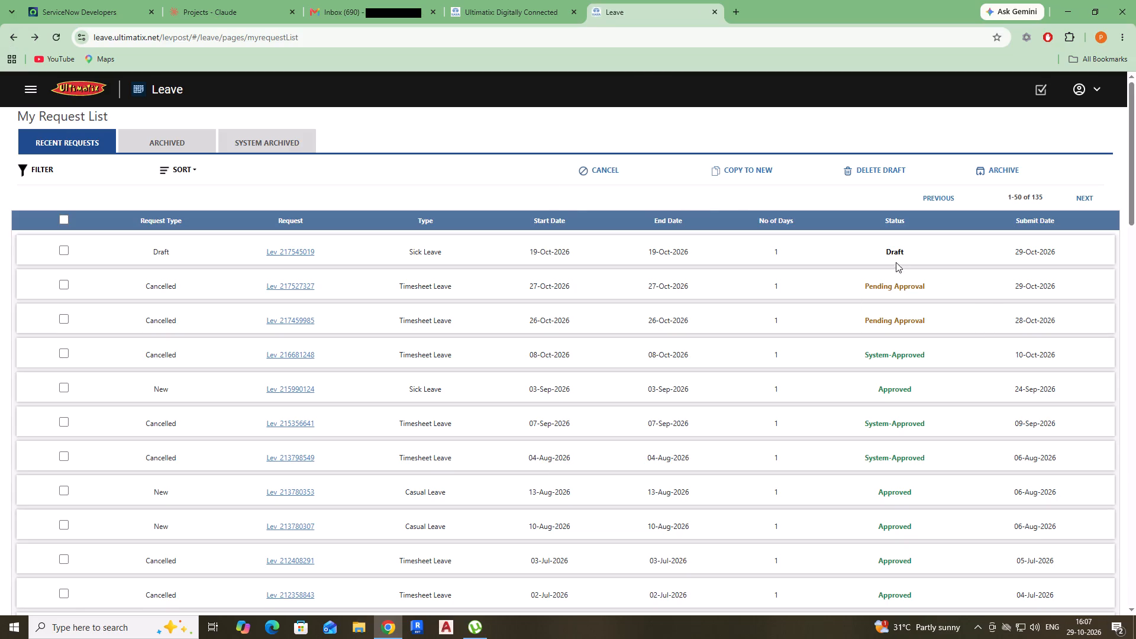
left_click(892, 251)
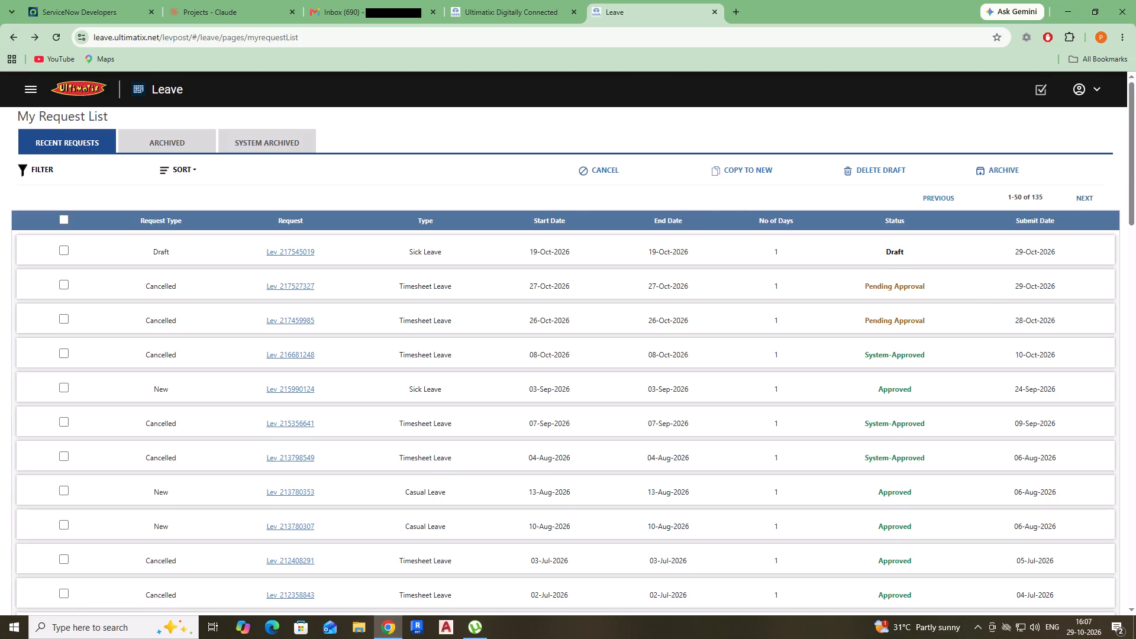